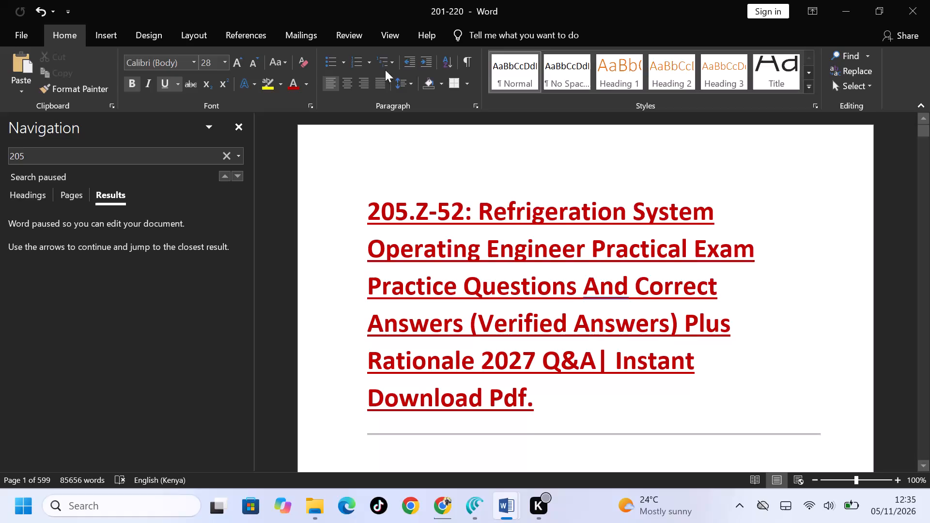
Search the document for 206 to locate the heading of the next exam section.
click(122, 161)
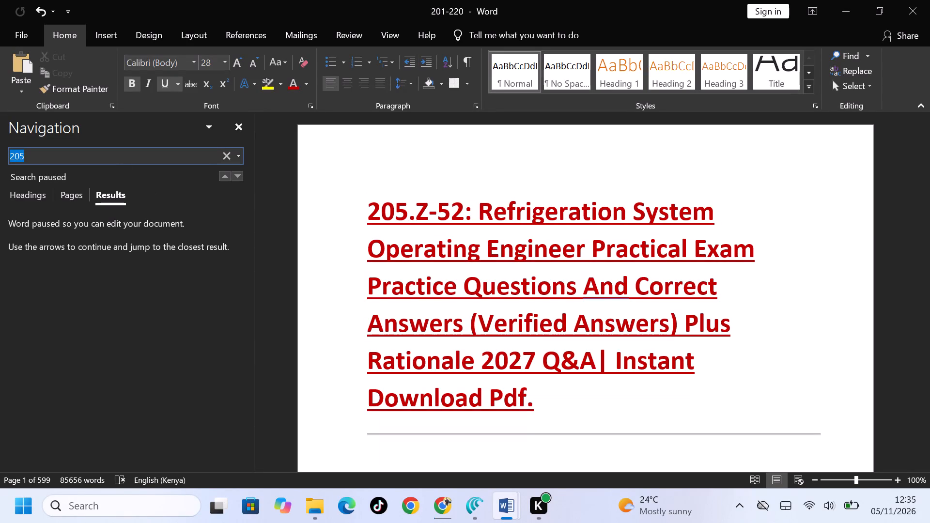
key(2)
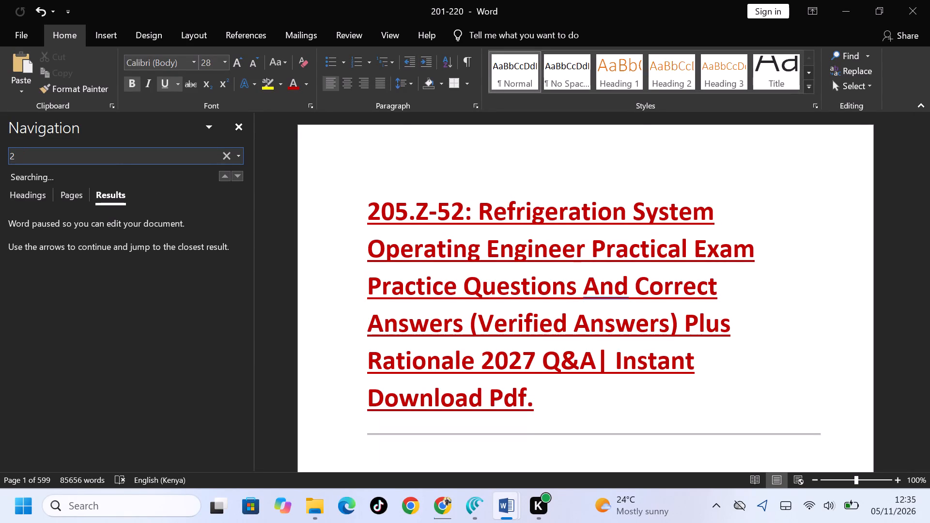
key(0)
key(6)
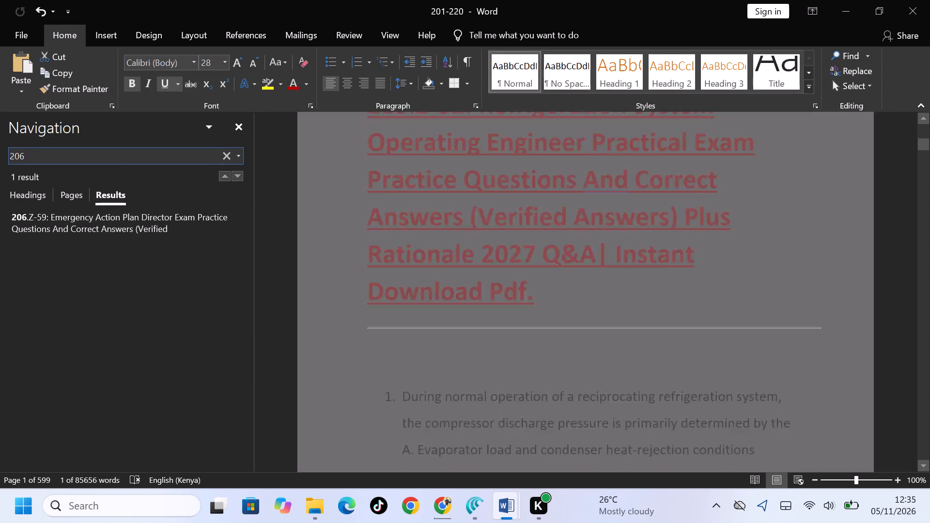
scroll(418, 227, up, 1)
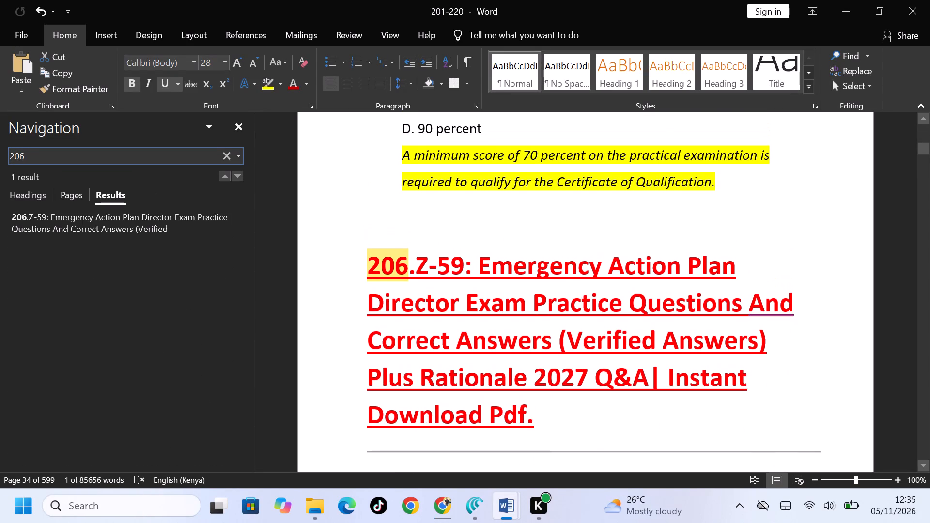
Cut the entire 205.Z-52 Refrigeration System exam section, from its title through the highlighted rationale of question 100.
click(759, 187)
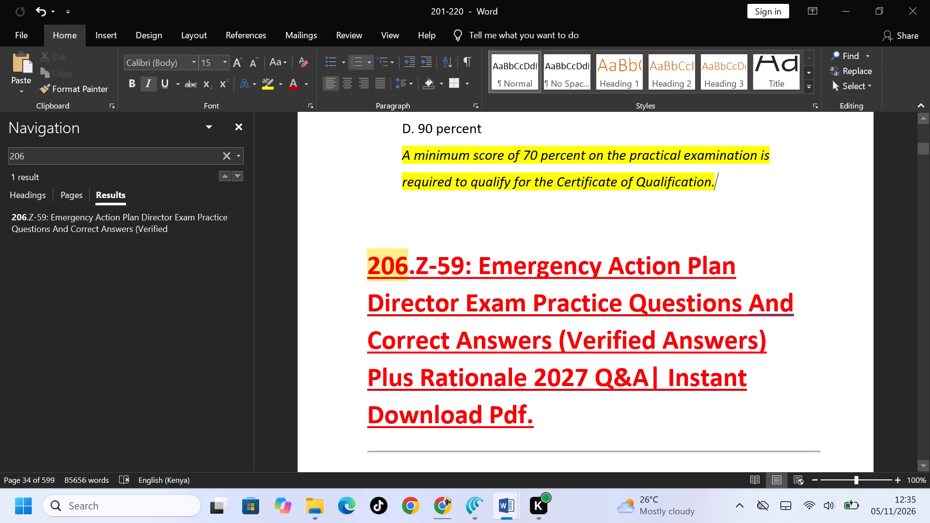
scroll(731, 267, up, 1)
scroll(731, 267, down, 1)
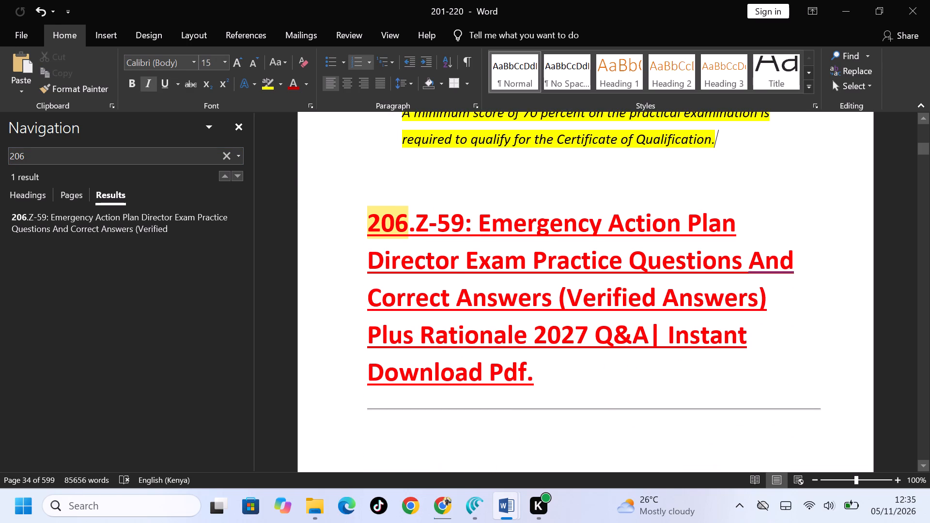
click(718, 155)
scroll(718, 155, left, 1)
ctrl+scroll(718, 155, down, 1)
ctrl+scroll(718, 155, left, 1)
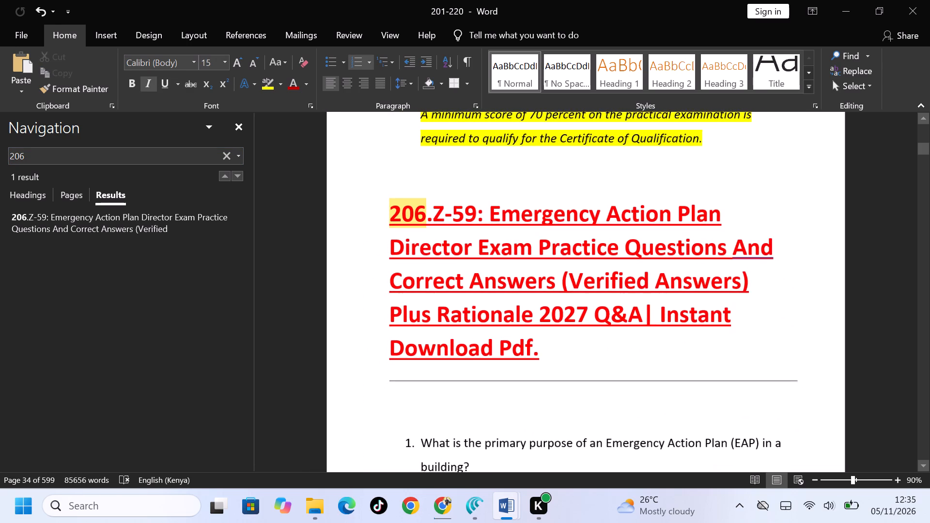
scroll(709, 157, up, 1)
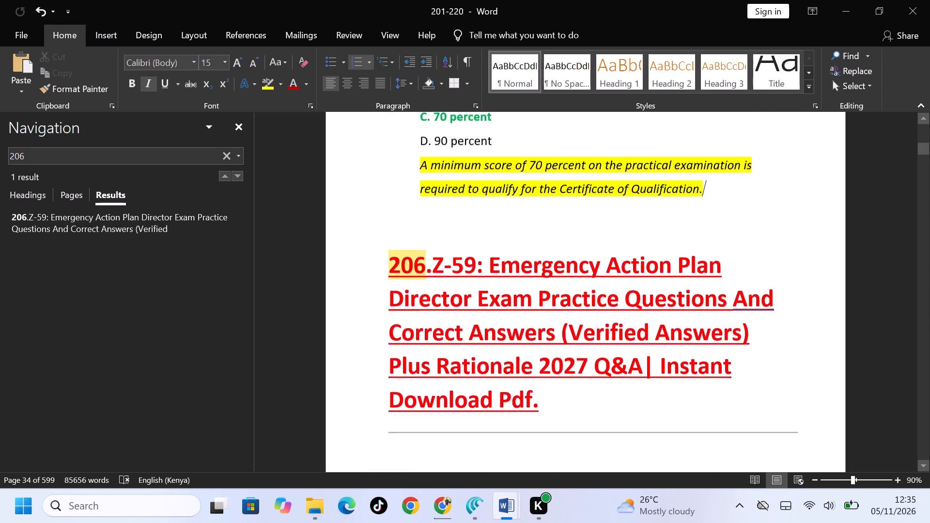
scroll(709, 157, up, 1)
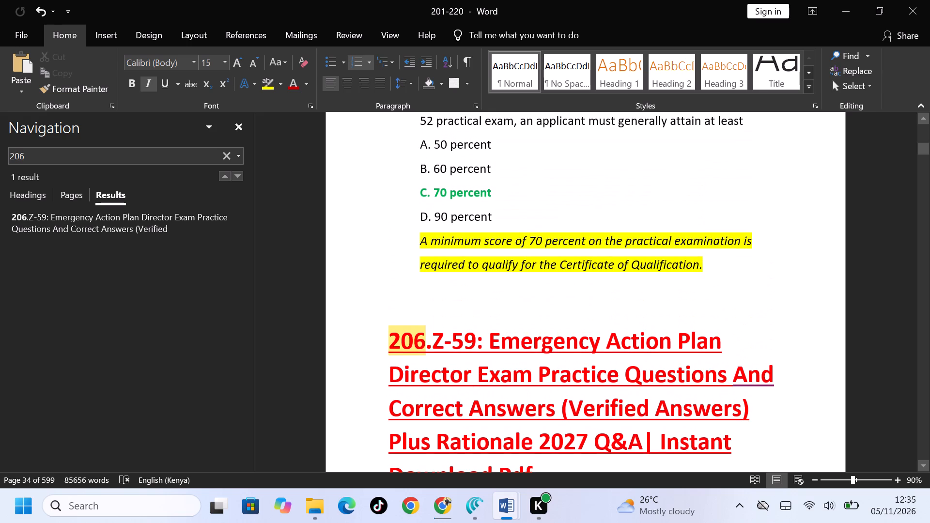
click(709, 157)
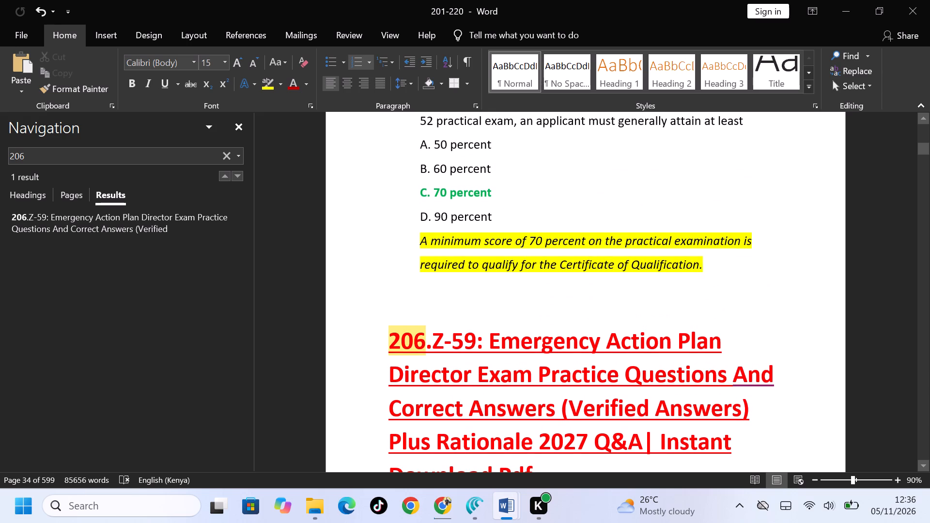
click(713, 270)
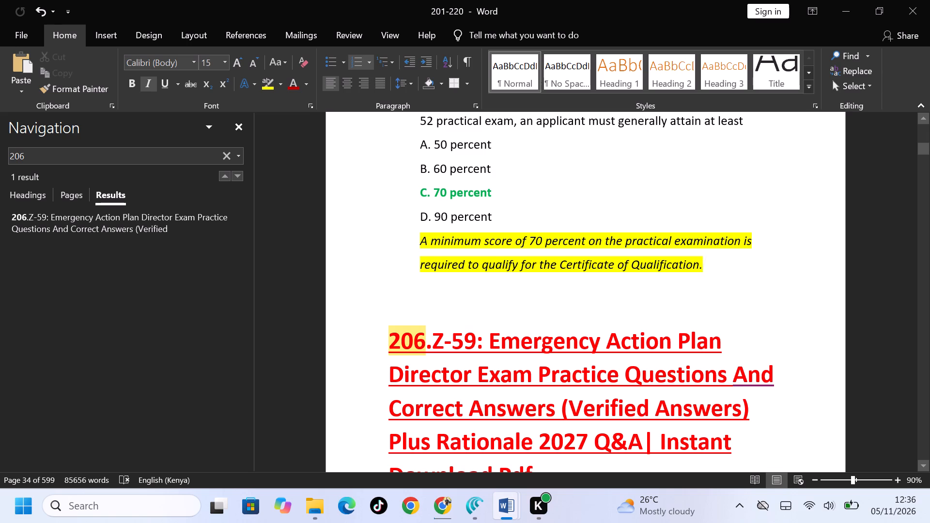
drag(713, 270, 352, 0)
scroll(695, 268, left, 1)
scroll(481, 130, down, 1)
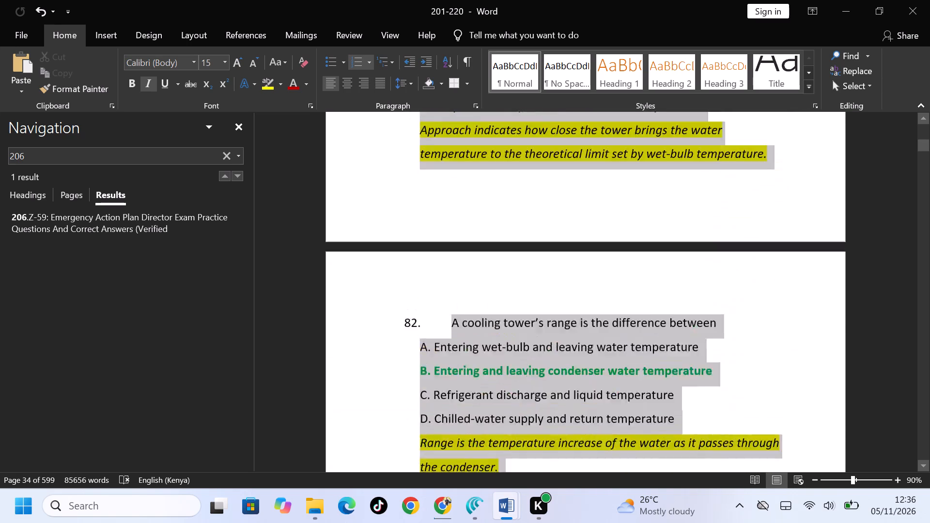
drag(352, 0, 350, 1)
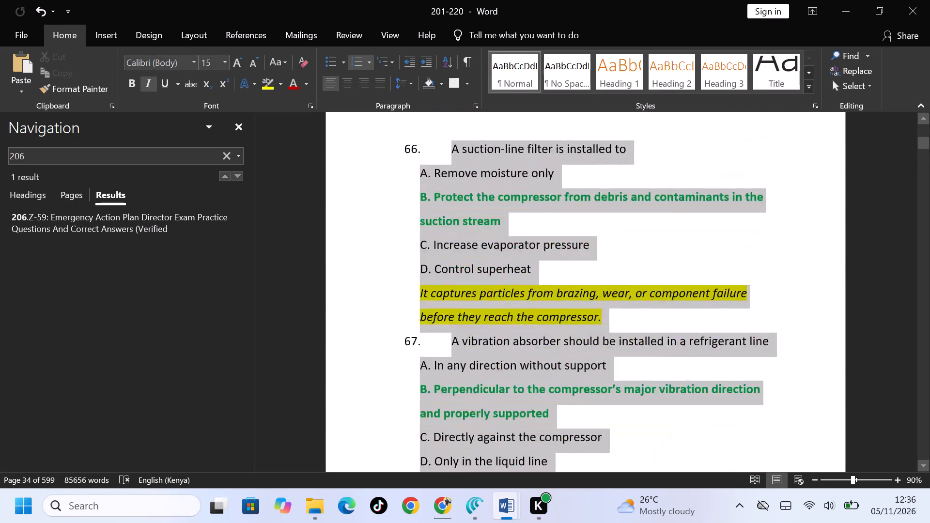
drag(350, 1, 350, 0)
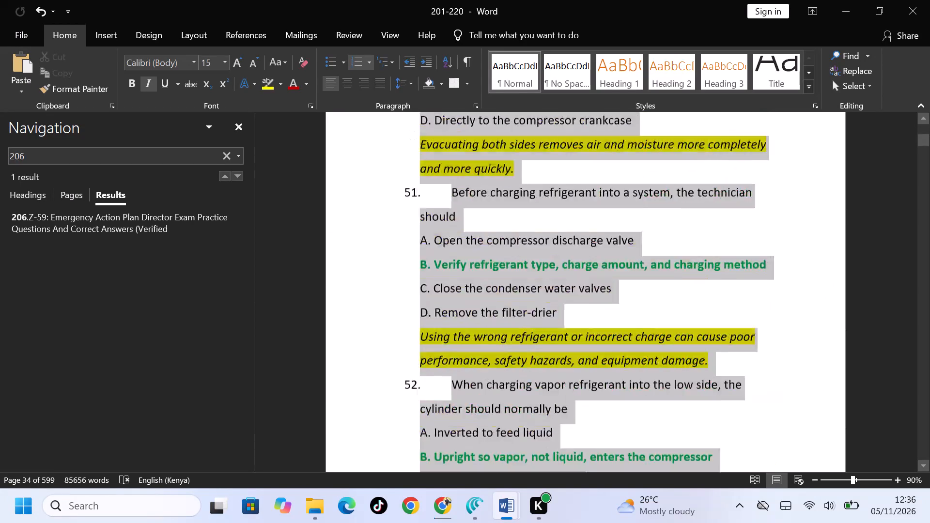
drag(350, 0, 350, 1)
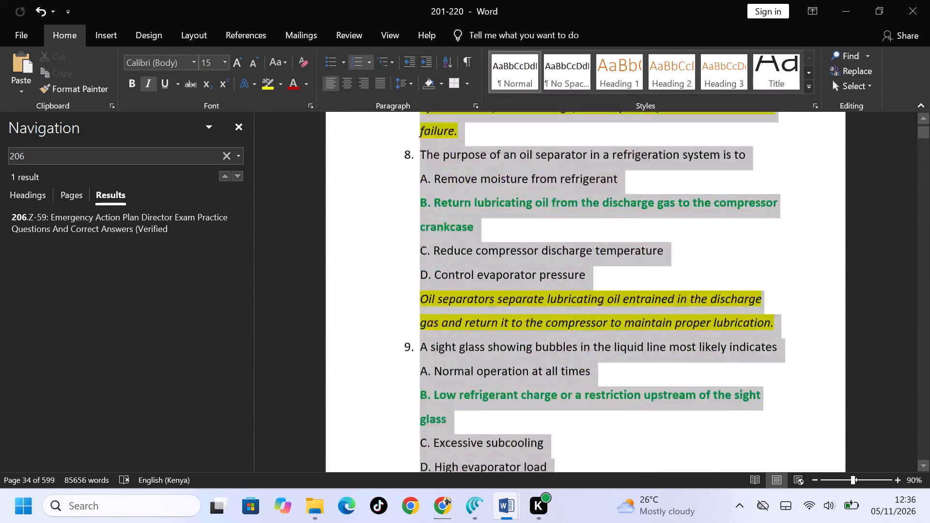
drag(350, 1, 350, 1)
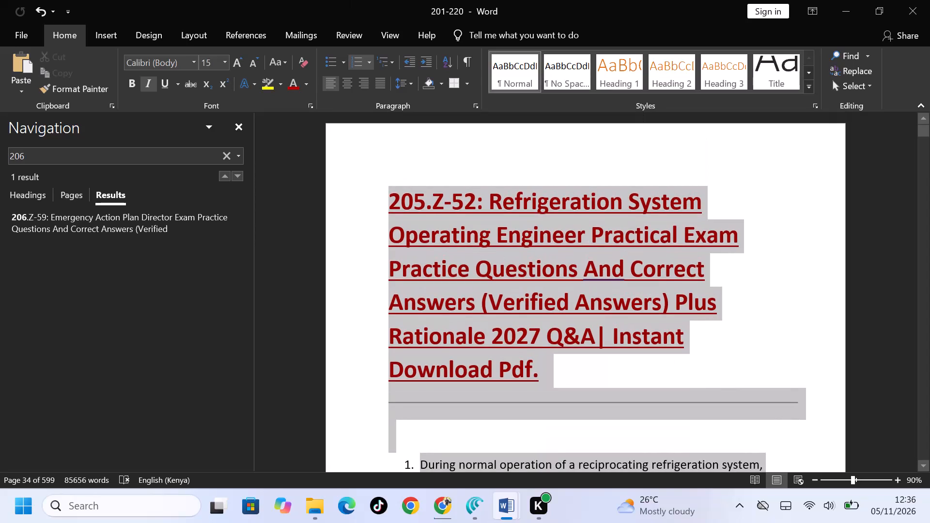
drag(350, 1, 430, 457)
scroll(350, 0, up, 3)
scroll(434, 427, down, 1)
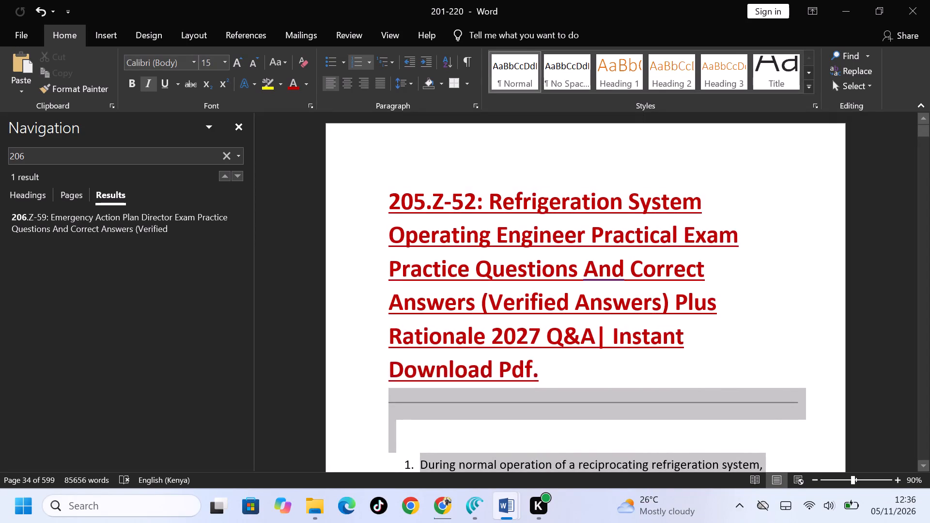
drag(430, 457, 425, 488)
scroll(430, 457, down, 1)
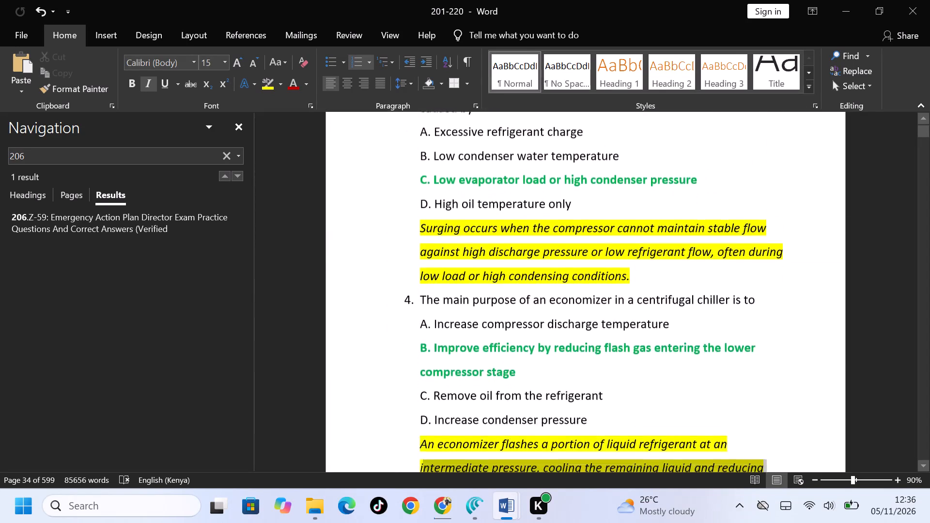
scroll(425, 488, down, 1)
drag(425, 488, 455, 264)
scroll(424, 492, down, 1)
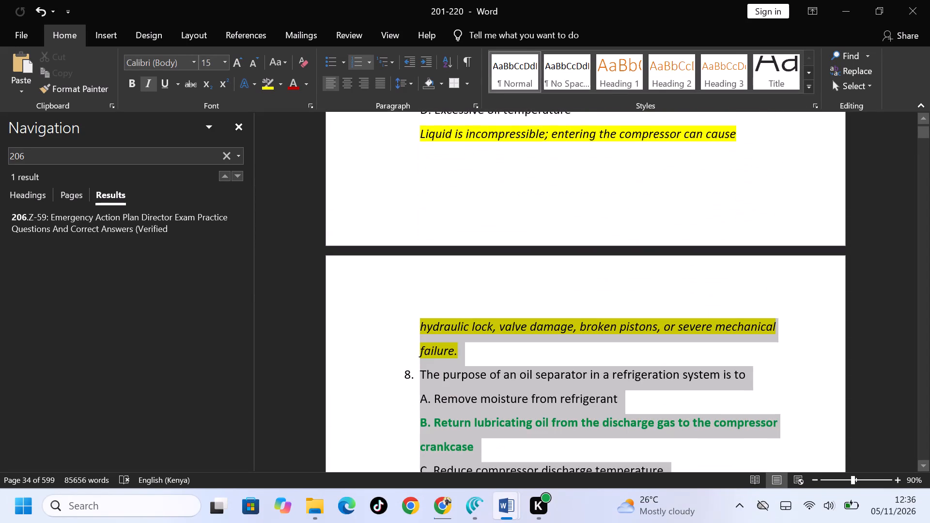
scroll(455, 264, down, 1)
drag(455, 264, 325, 0)
scroll(386, 25, left, 1)
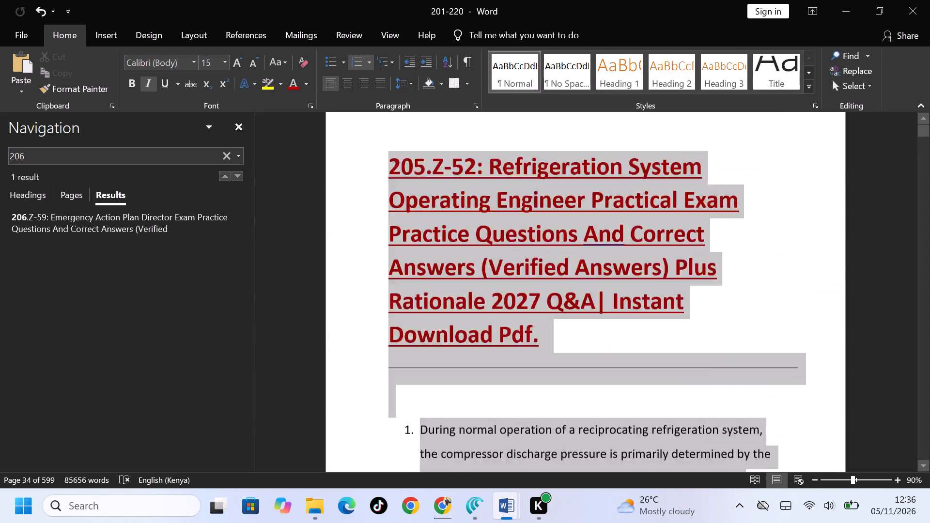
scroll(325, 0, left, 1)
drag(325, 0, 308, 189)
key(ctrl+x)
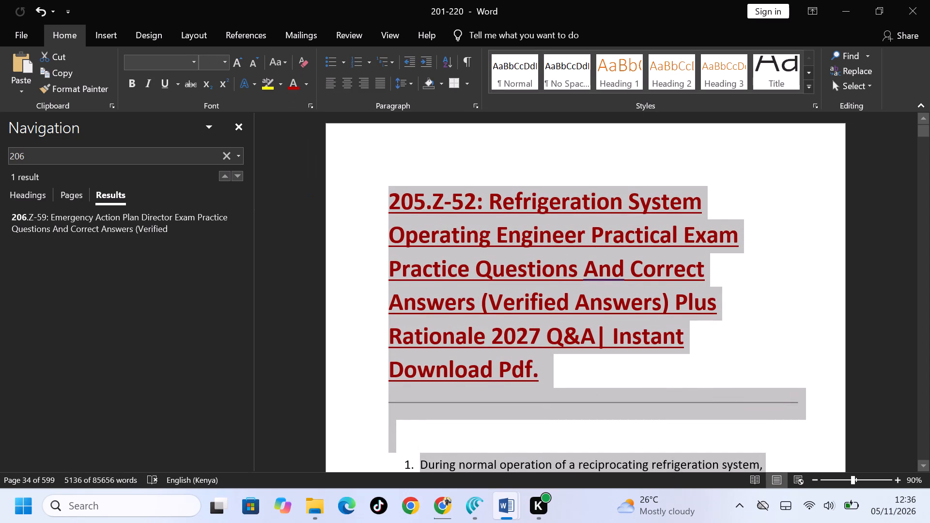
Create a new blank document and paste the cut exam section into it.
key(ctrl+n)
key(ctrl+v)
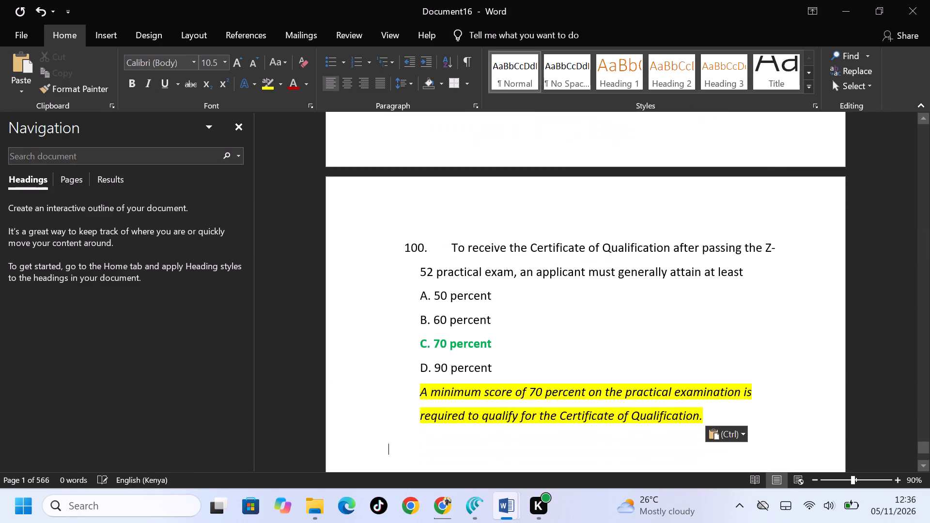
Cut the number prefix "205." from the start of the Z-52 title in the new document.
click(87, 154)
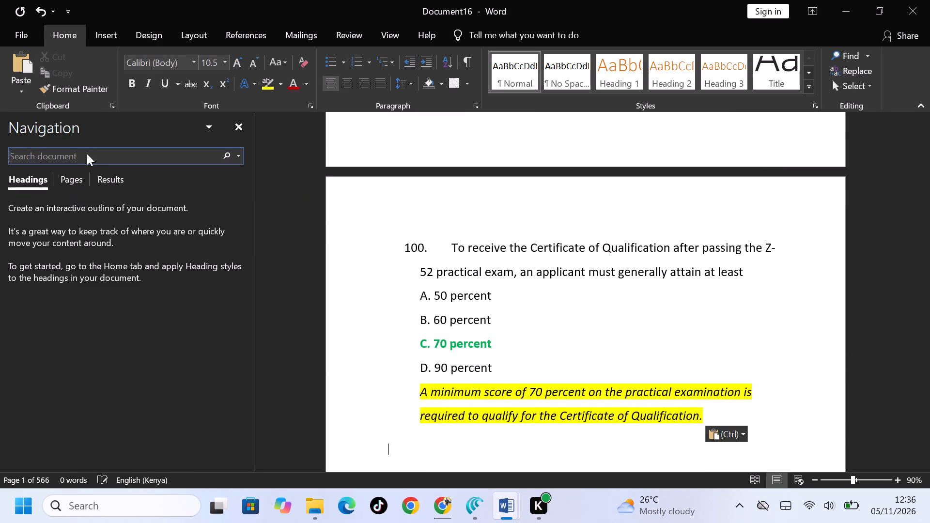
key(2)
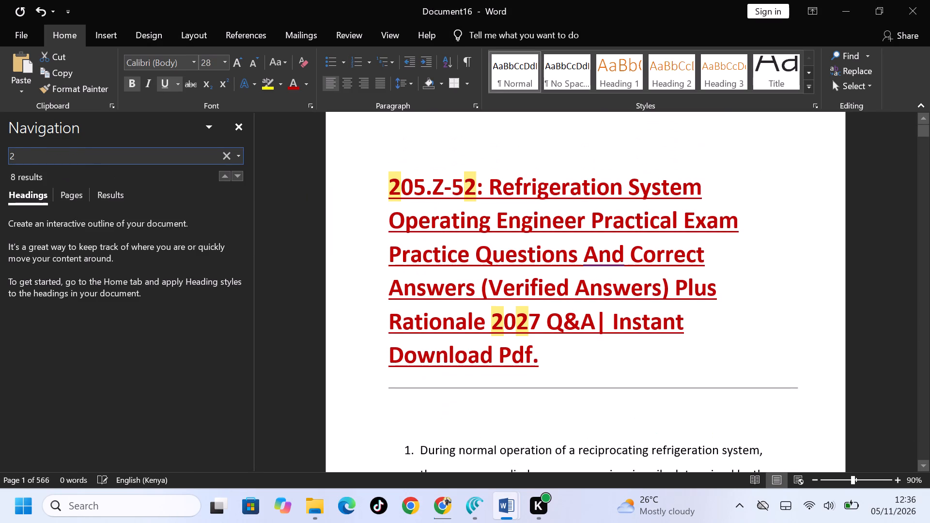
click(431, 186)
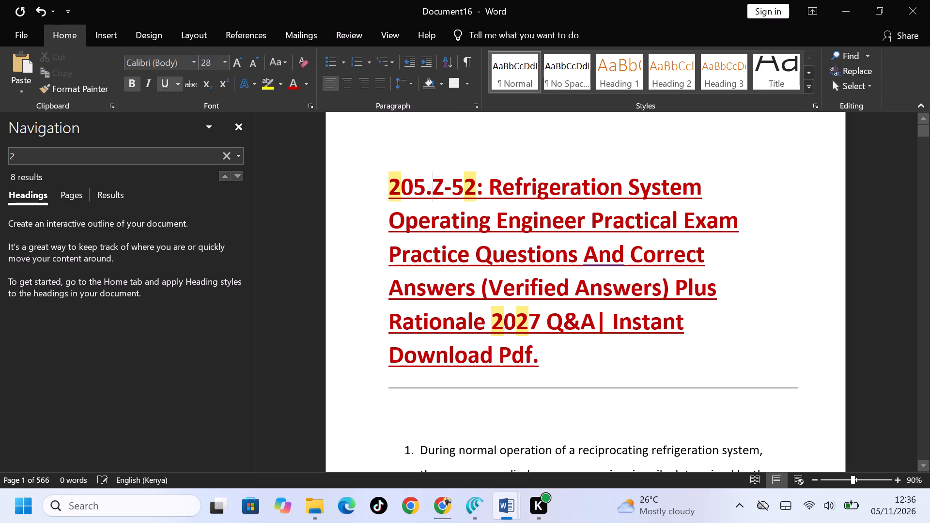
drag(431, 186, 392, 181)
key(ctrl+x)
Save the new document as a PDF in the Desktop Abby folder, with "205." pasted after the Z in the file name.
key(ctrl+s)
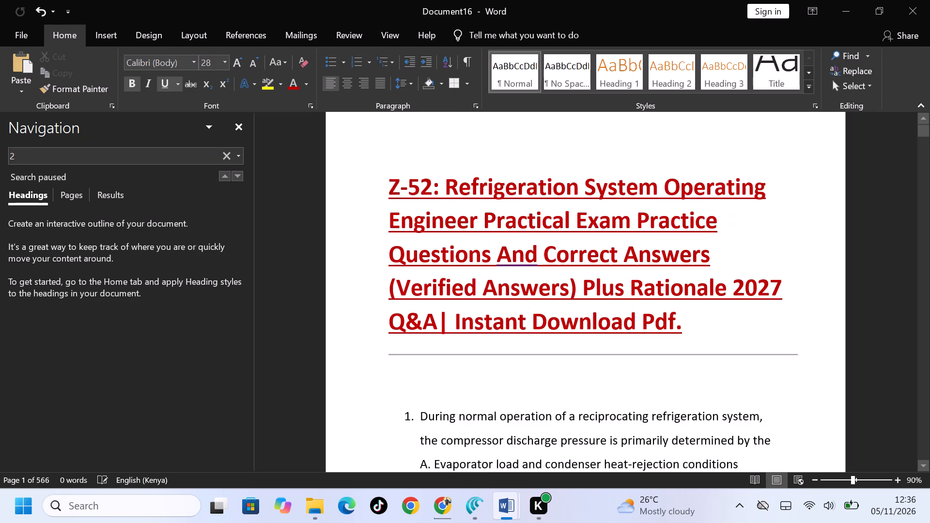
double_click(452, 114)
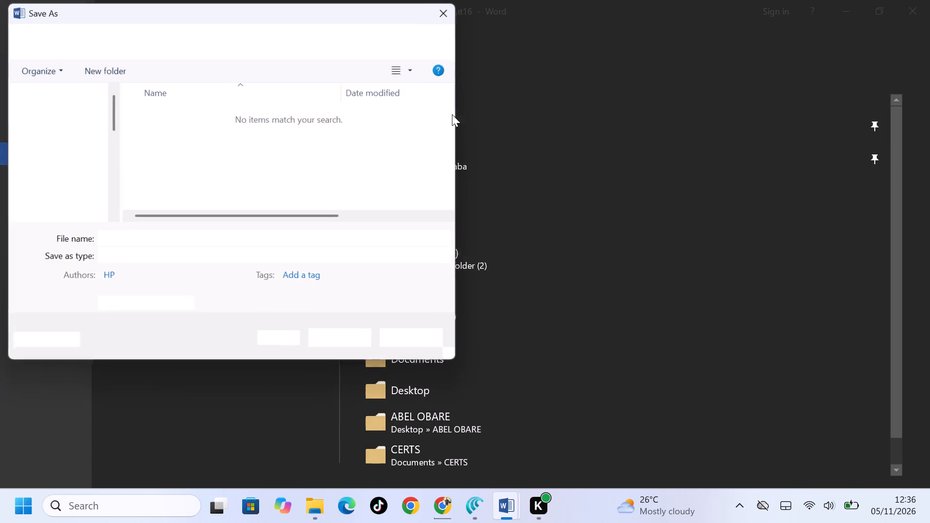
key(Right)
key(ctrl+v)
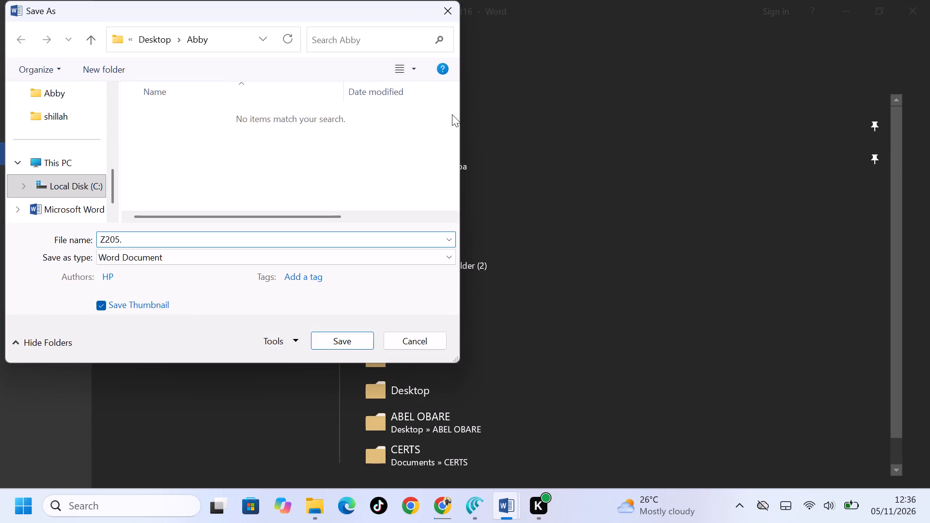
click(346, 257)
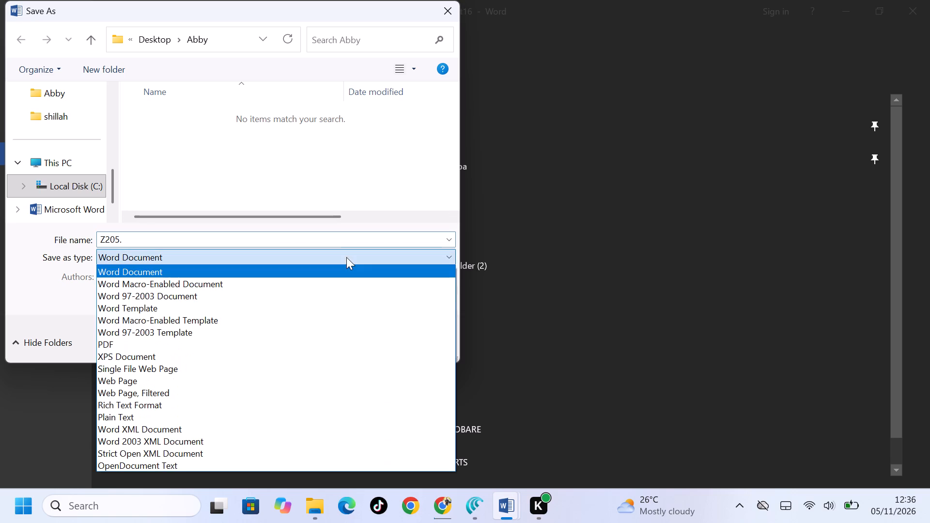
click(221, 345)
click(344, 376)
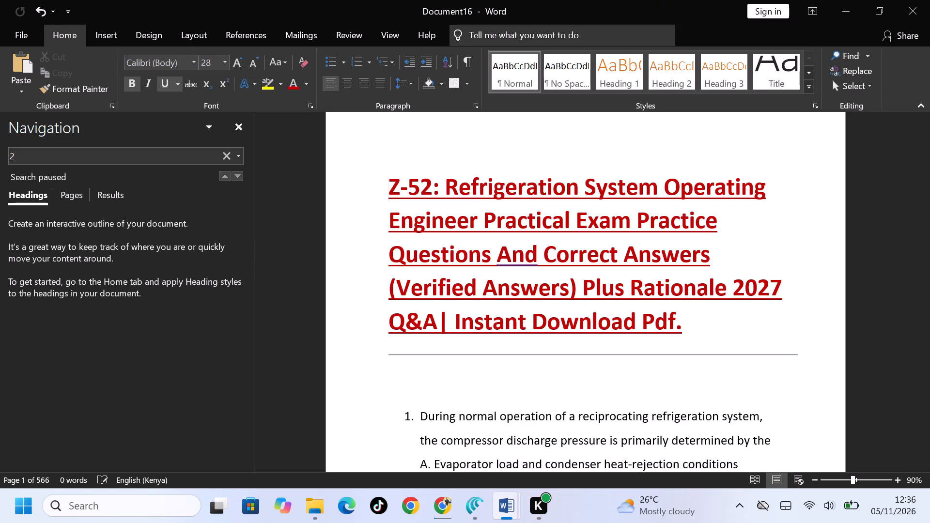
Close the new document without saving it as a Word file.
click(929, 1)
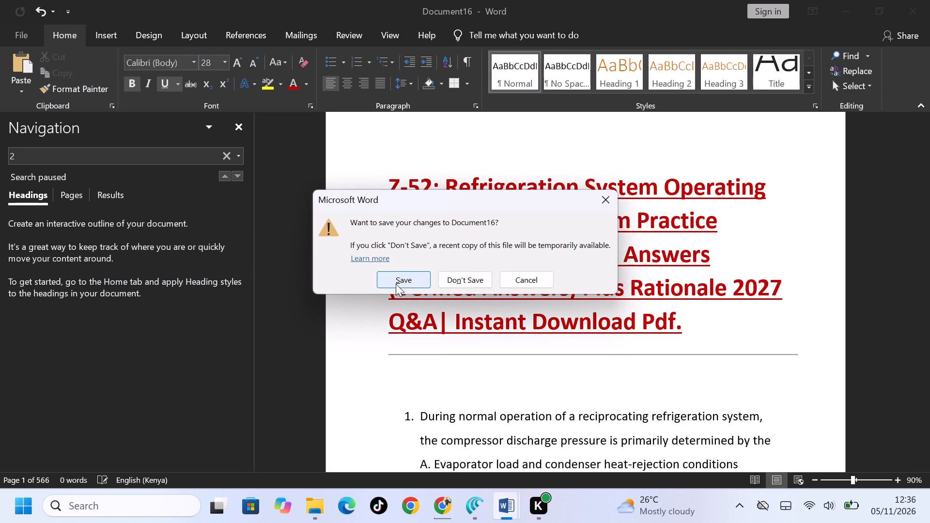
click(470, 278)
Delete the empty line above the 206.Z-59 title in the 201-220 document.
key(BackSpace)
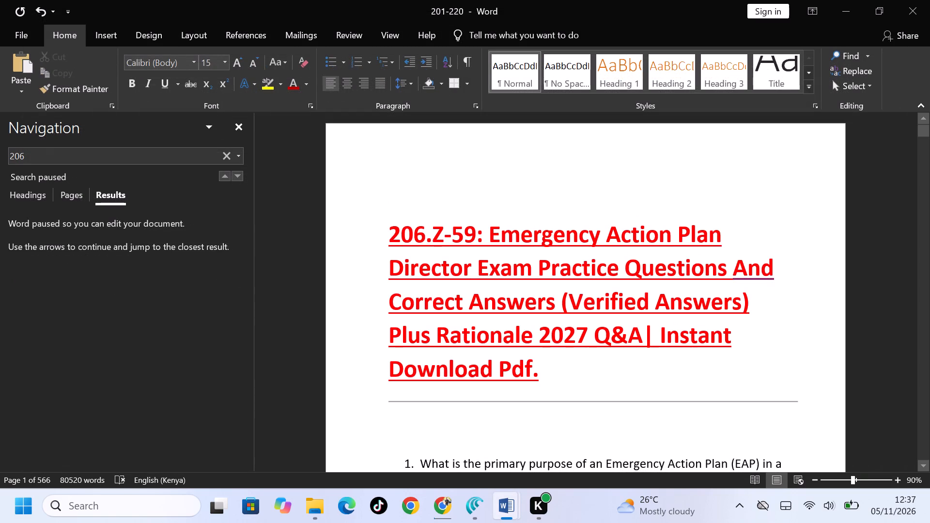
key(BackSpace)
key(BackSpace)
key(Delete)
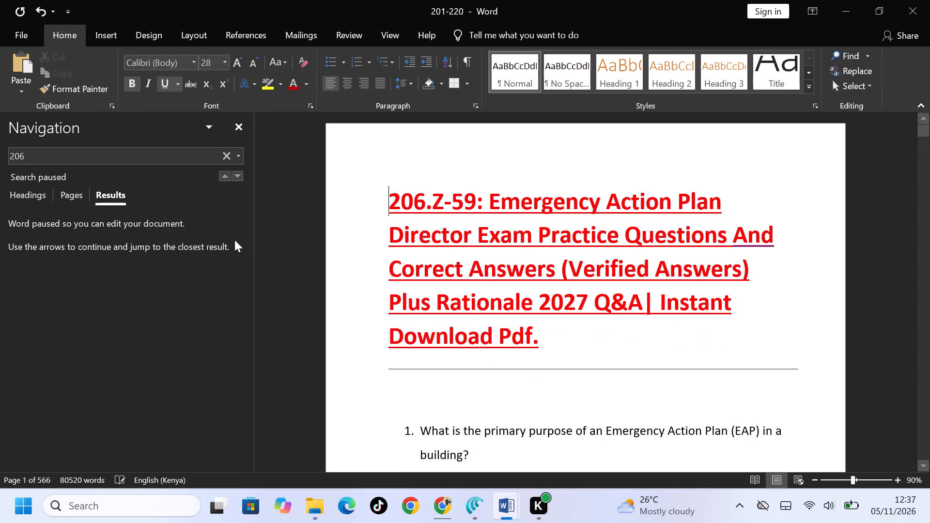
Search the 201-220 document for 207 to find where the 206.Z-59 section ends.
click(209, 151)
text(20)
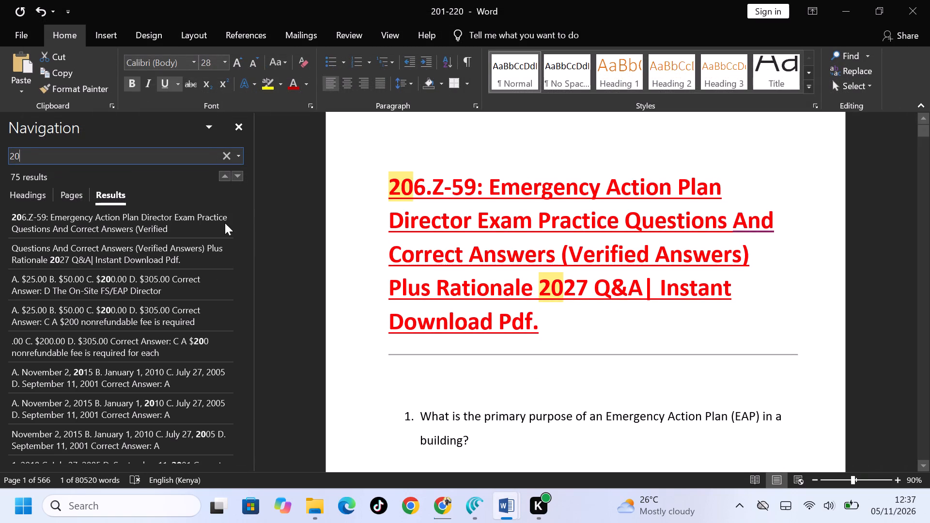
click(153, 252)
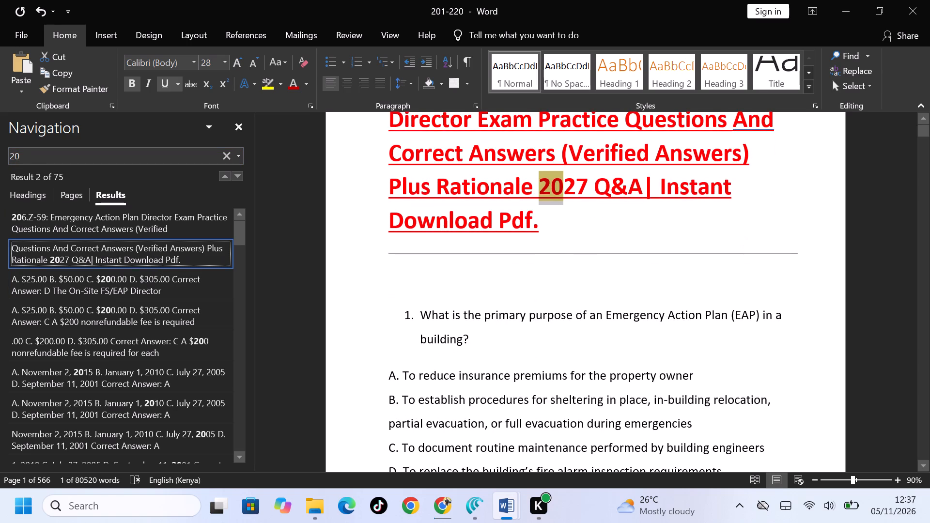
scroll(550, 248, up, 4)
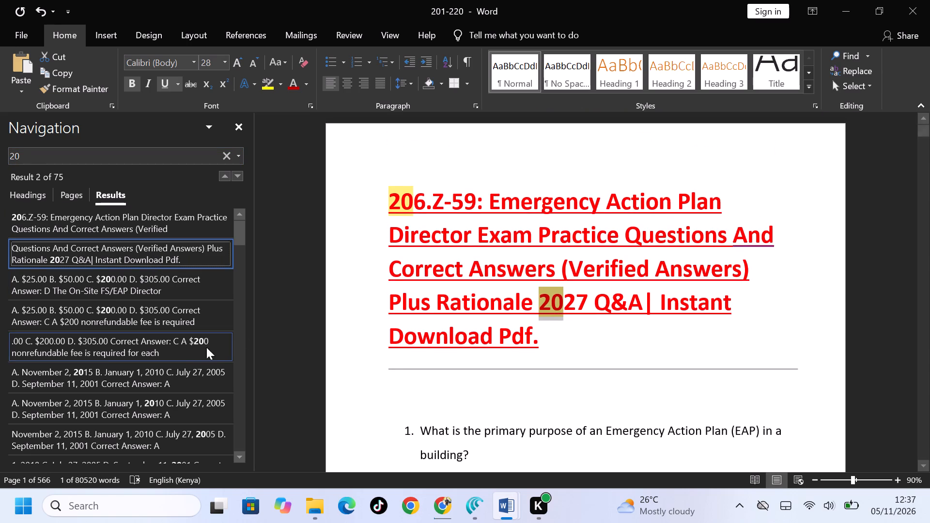
scroll(178, 328, down, 2)
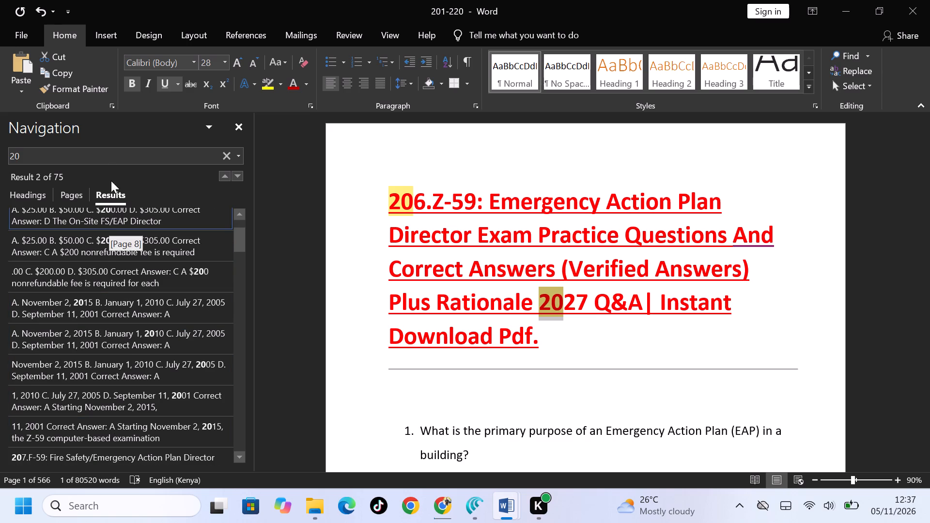
click(93, 157)
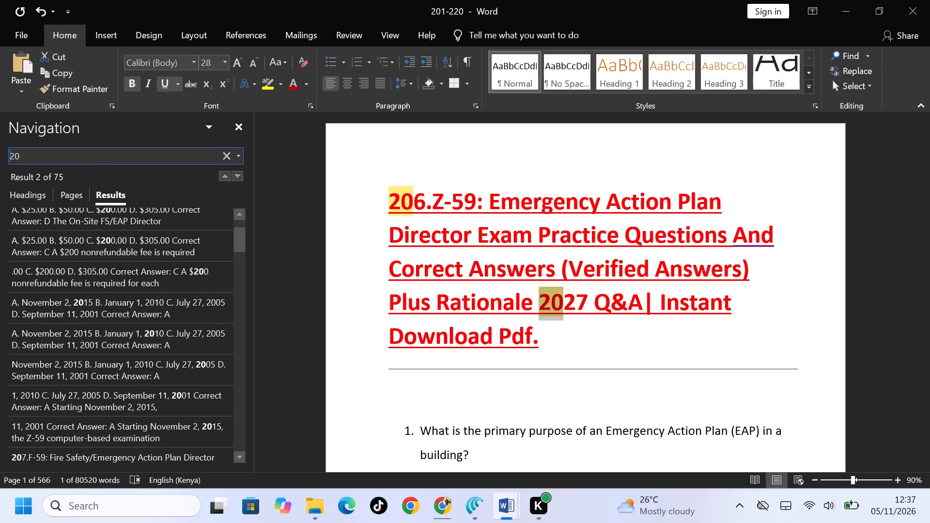
click(93, 157)
key(7)
scroll(550, 317, up, 1)
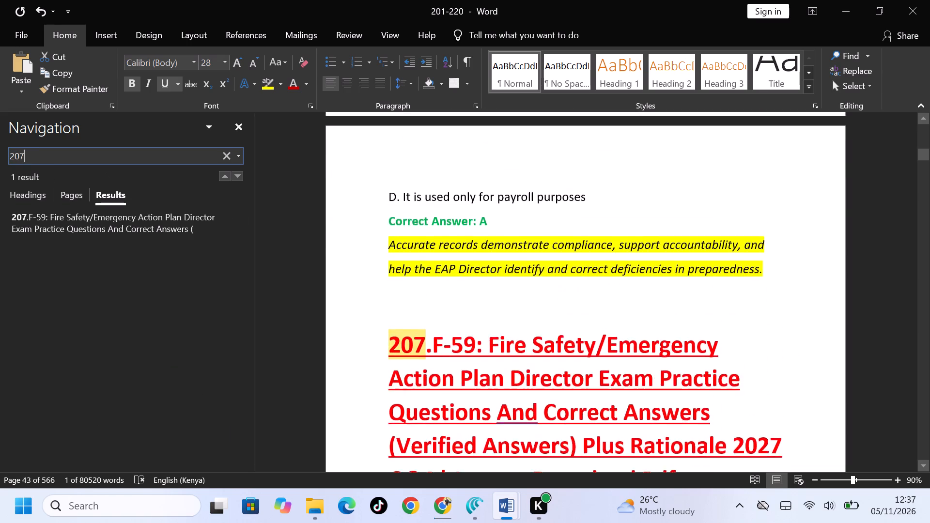
scroll(550, 317, up, 3)
scroll(550, 317, down, 2)
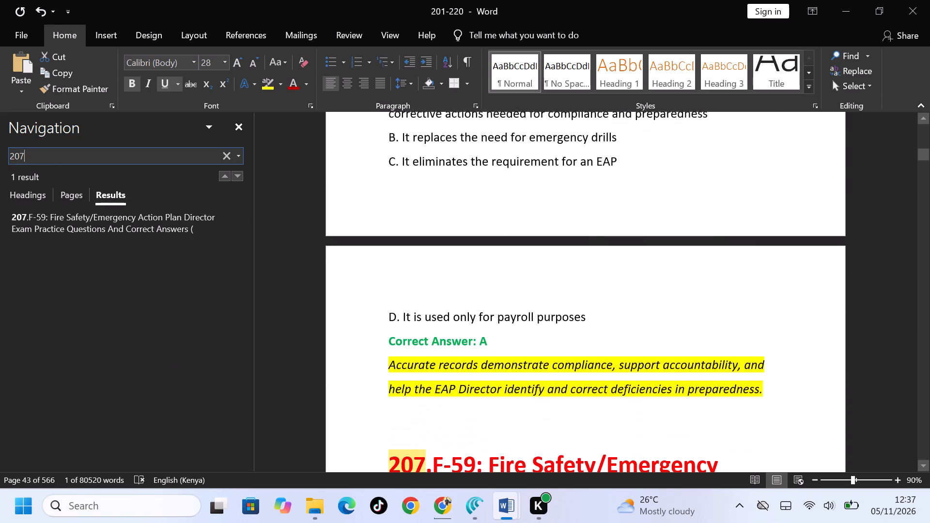
scroll(587, 358, down, 1)
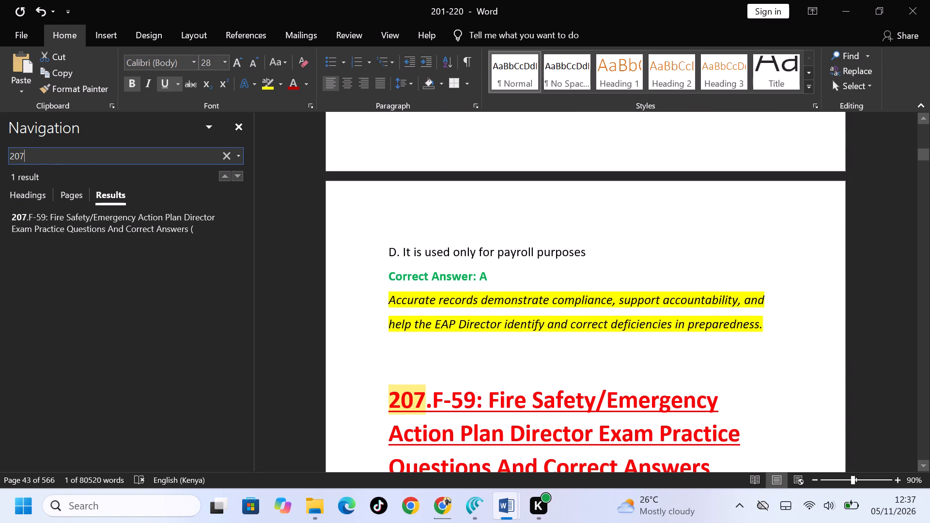
Cut the whole 206.Z-59 section, from its title through the rationale of question 100, and paste it into a new blank document.
click(770, 326)
drag(770, 326, 471, 0)
scroll(770, 326, left, 1)
scroll(566, 180, down, 1)
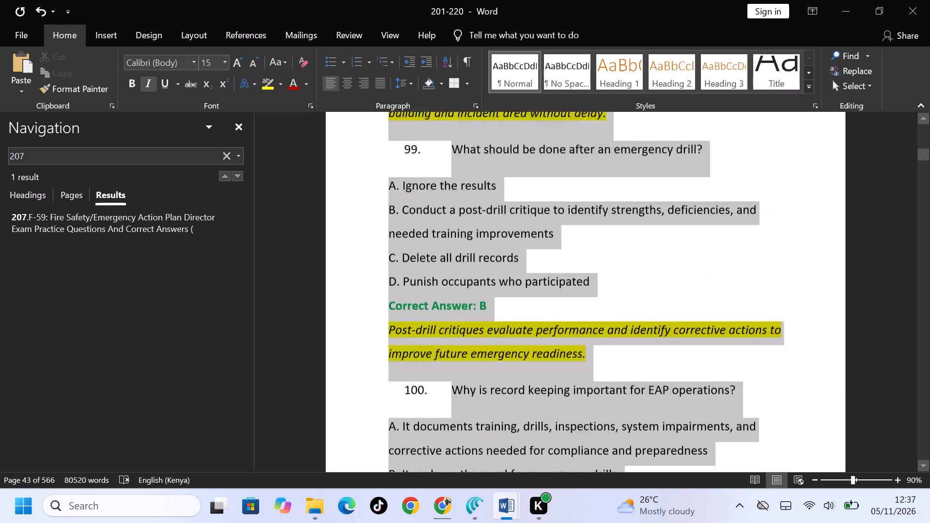
drag(471, 0, 477, 2)
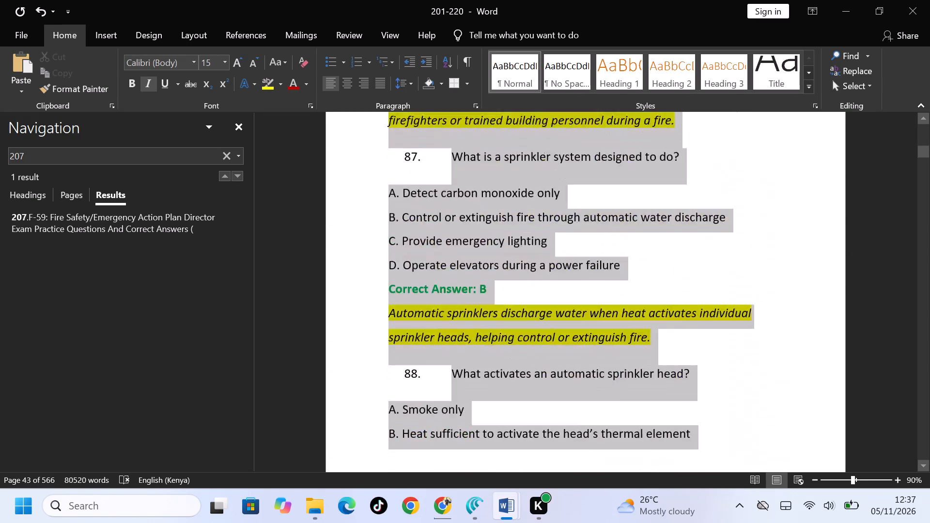
drag(477, 2, 490, 9)
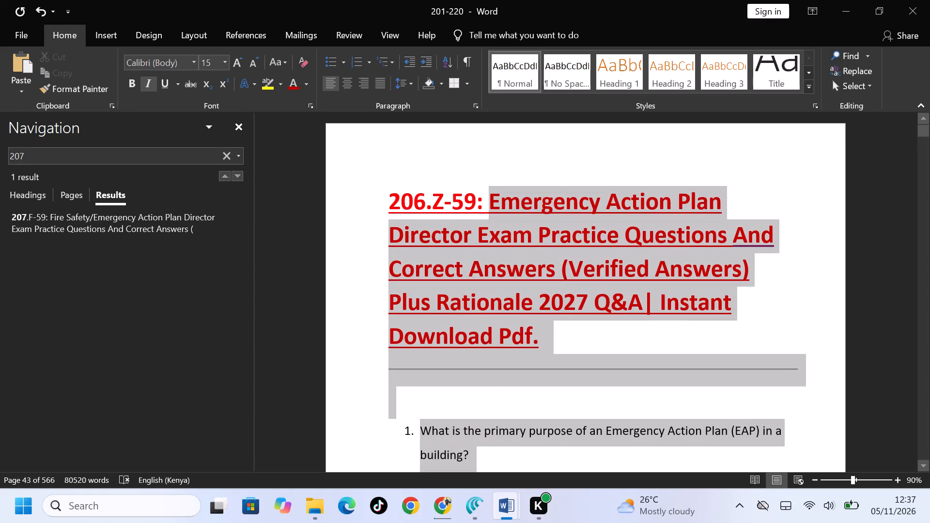
drag(490, 9, 295, 0)
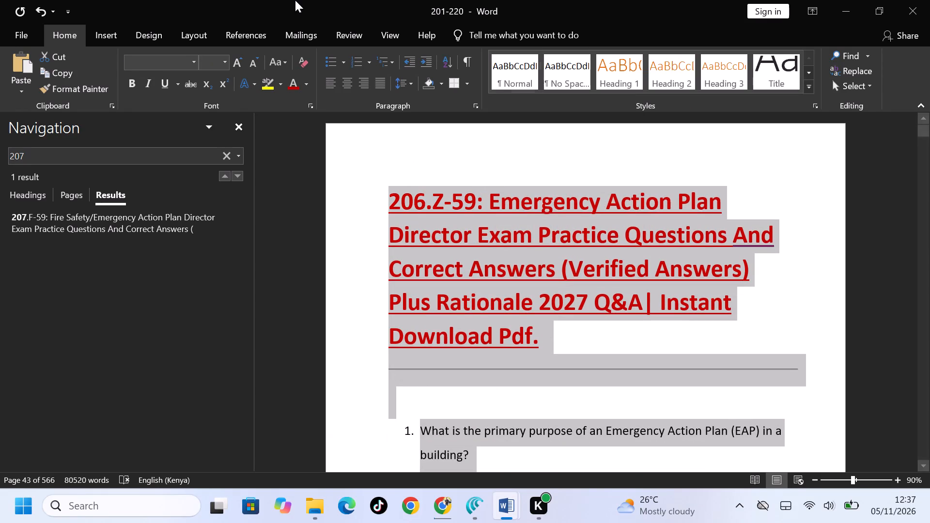
key(ctrl+x)
key(ctrl+n)
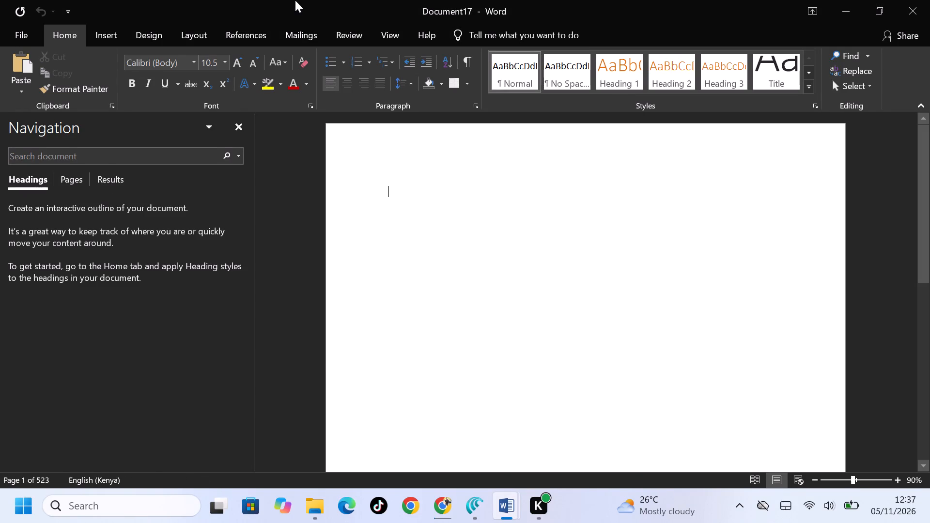
key(ctrl+v)
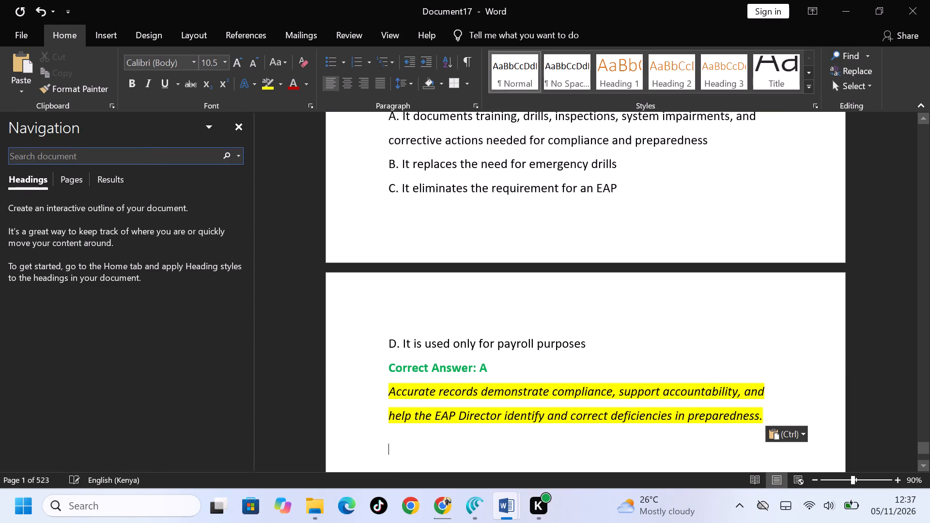
Cut the number prefix "206." from the start of the Z-59 title in the new document.
click(137, 155)
key(2)
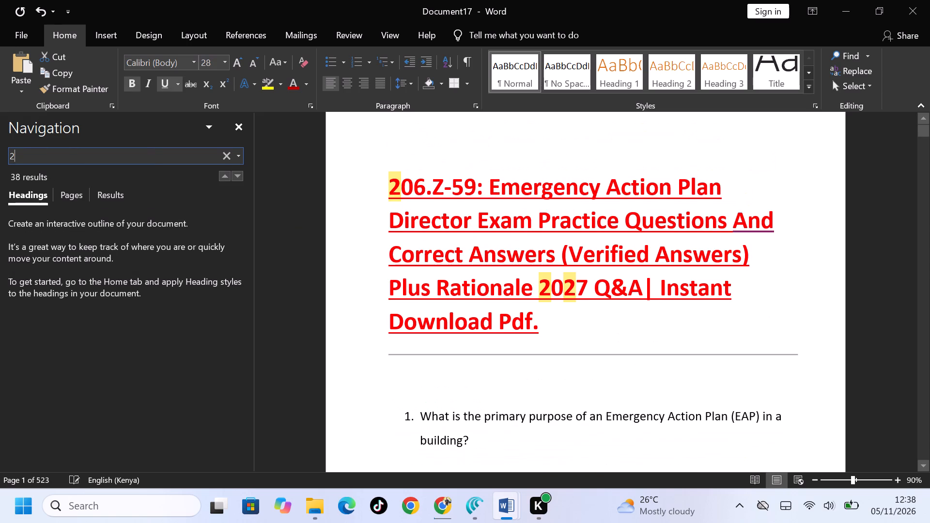
click(433, 190)
drag(433, 190, 383, 191)
scroll(425, 190, left, 1)
scroll(383, 191, left, 1)
key(ctrl+x)
Save the new document as a PDF in the Desktop Abby folder, with "206." pasted after the Z in the file name.
key(ctrl+s)
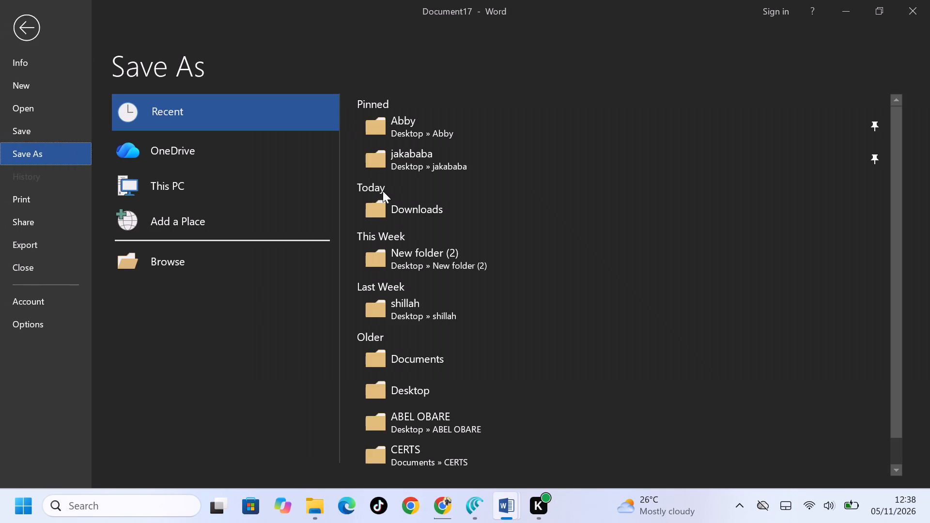
click(487, 127)
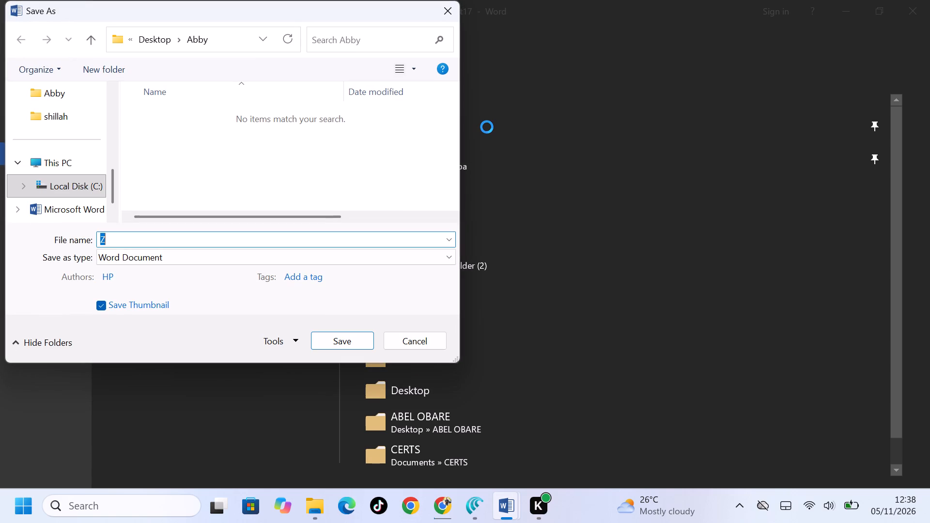
key(Right)
key(ctrl+v)
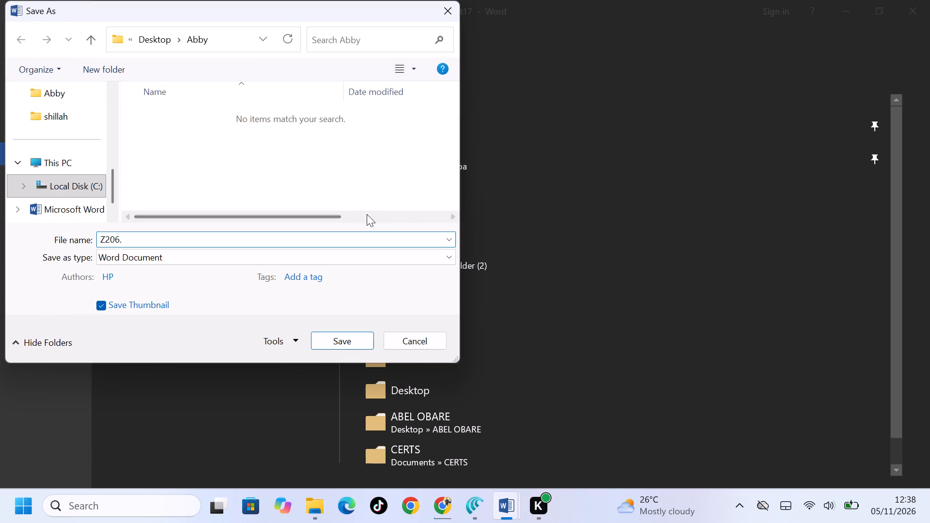
click(327, 262)
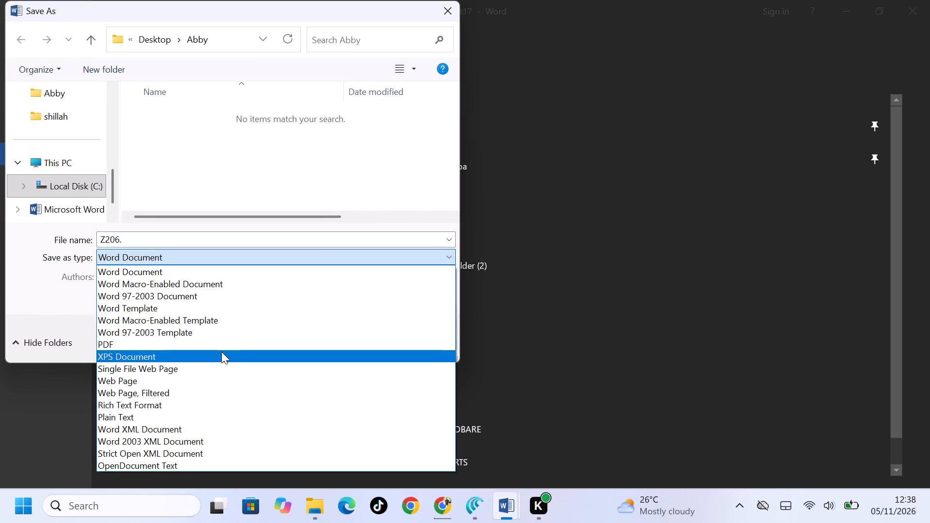
click(233, 342)
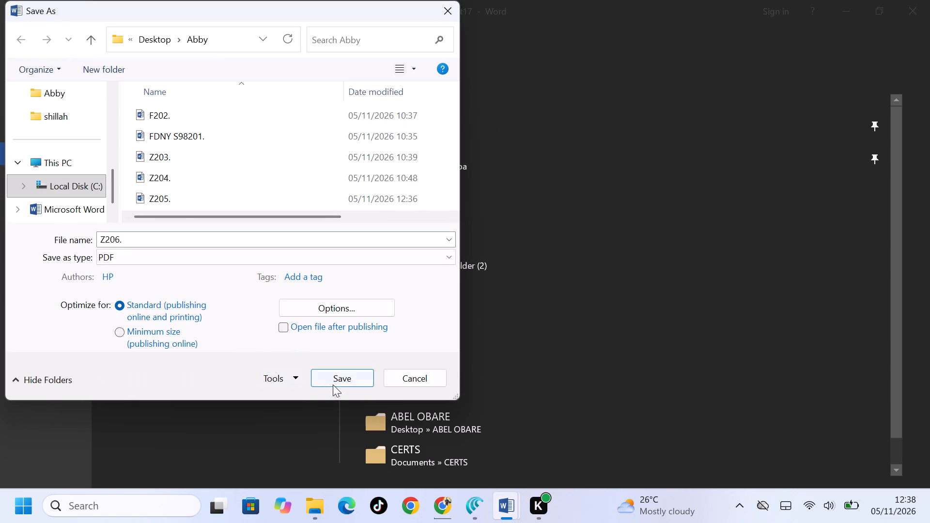
click(339, 385)
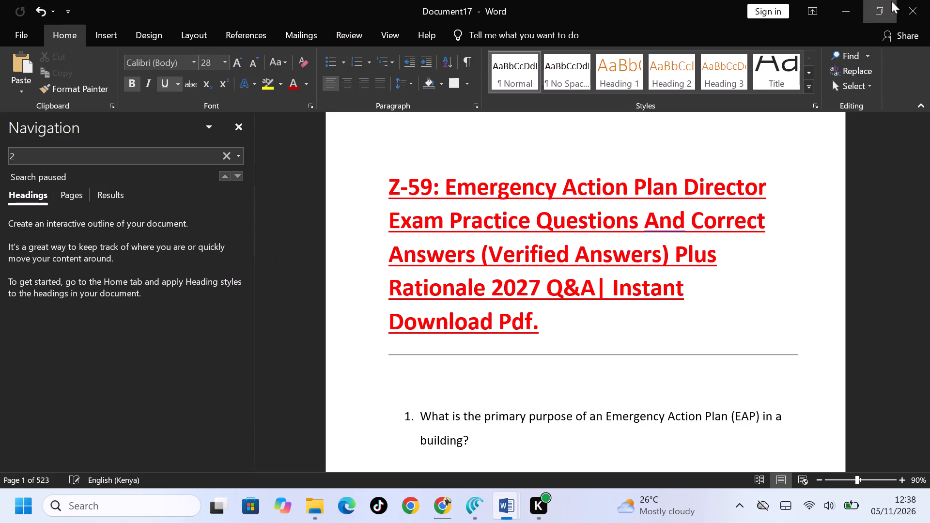
Close the new document without saving it as a Word file.
click(925, 0)
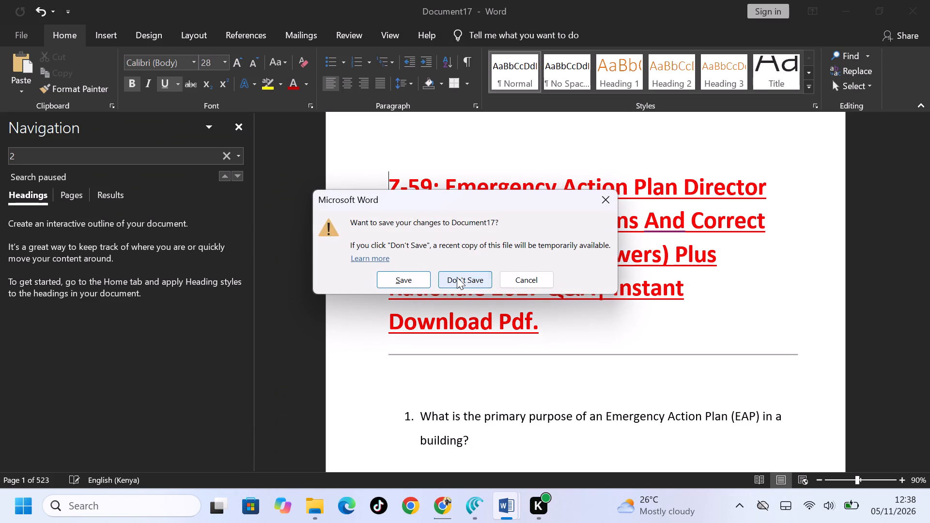
click(457, 277)
Delete the empty line above the 207.F-59 title in the 201-220 document.
key(BackSpace)
key(BackSpace)
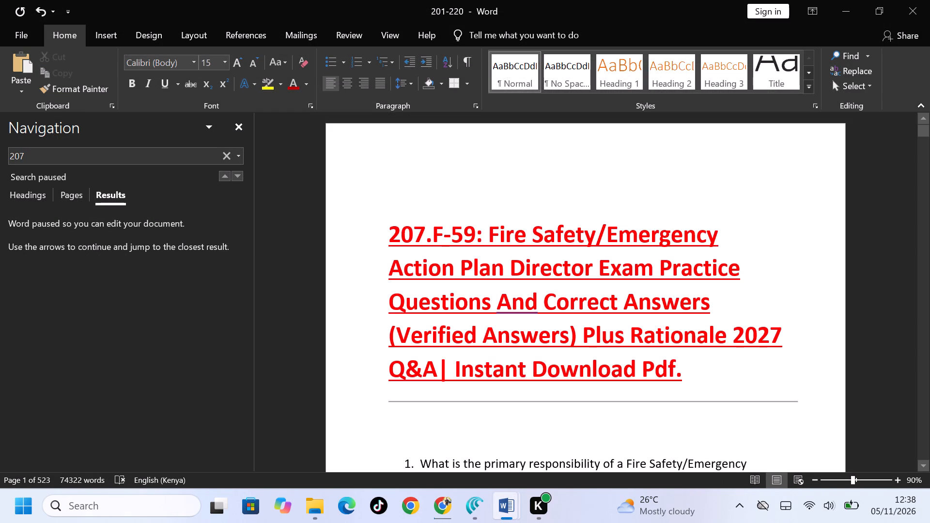
key(Delete)
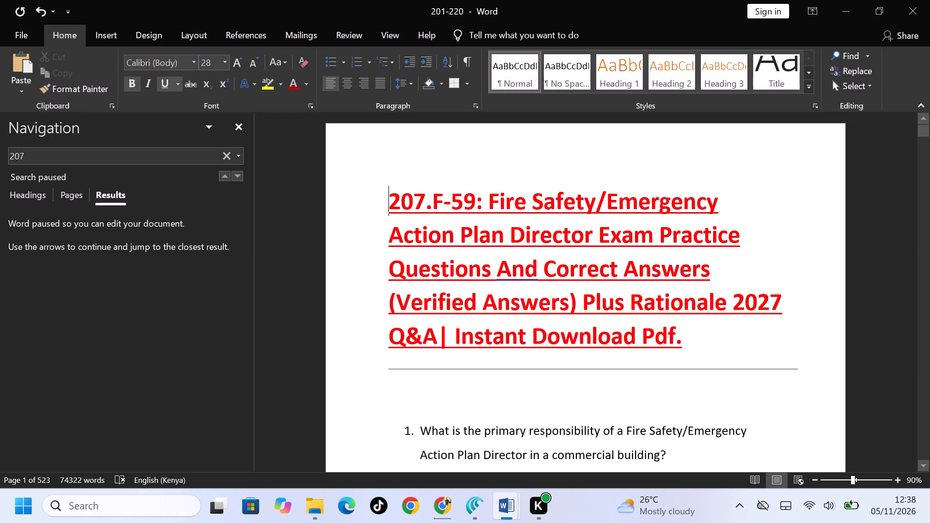
Find 208 in the 201-220 document, cut the whole 207.F-59 section before it, and paste it into a new blank document.
click(200, 153)
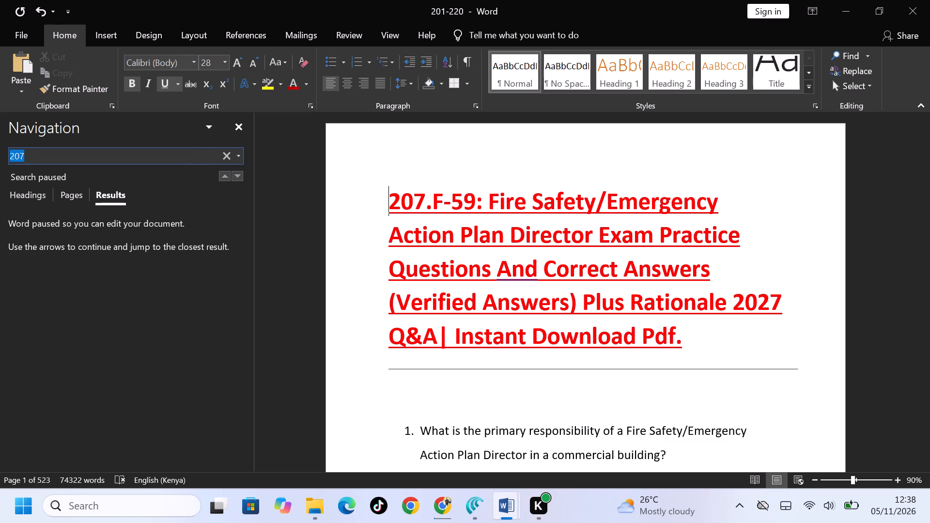
text(208)
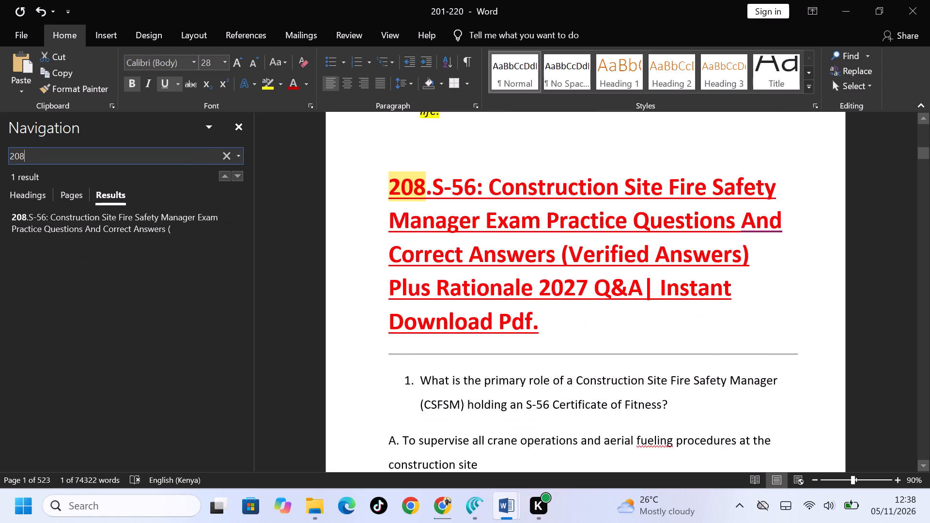
scroll(683, 300, up, 1)
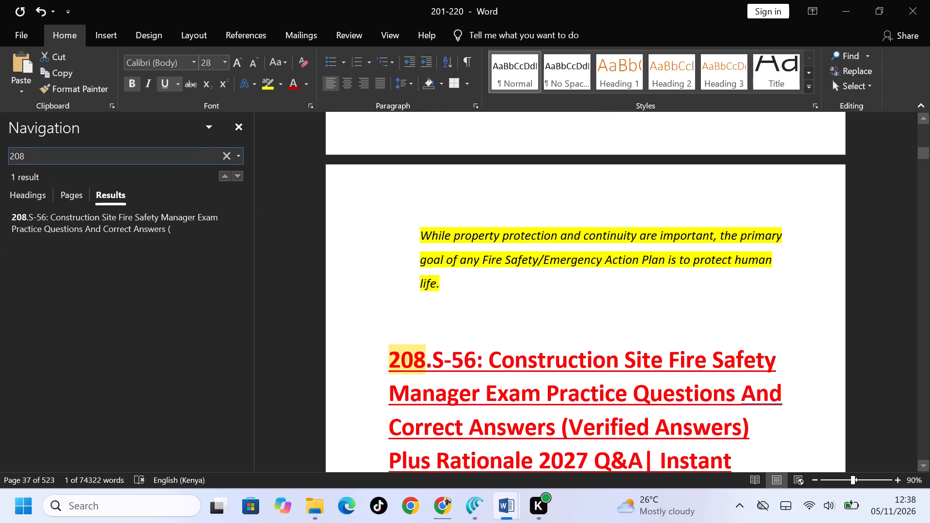
click(480, 292)
drag(480, 292, 347, 0)
scroll(472, 284, down, 1)
scroll(358, 112, down, 1)
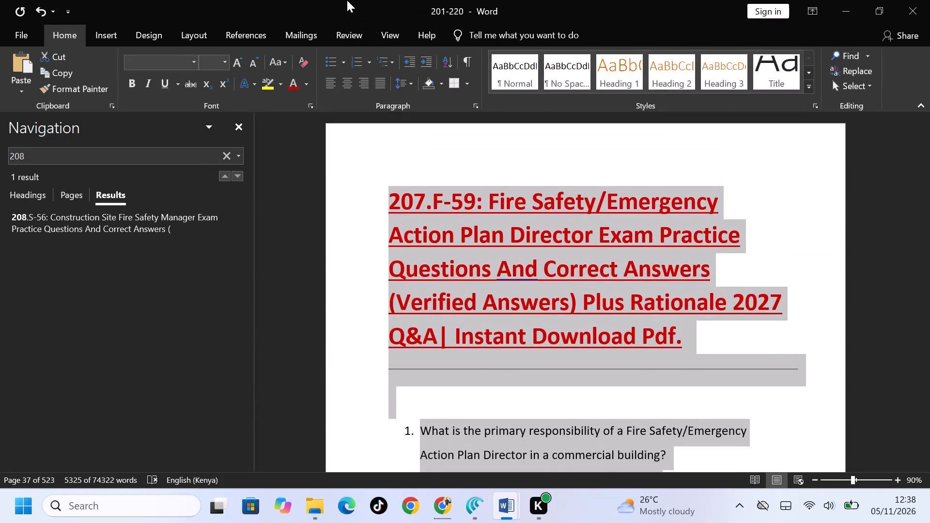
key(ctrl+x)
key(ctrl+n)
key(ctrl+v)
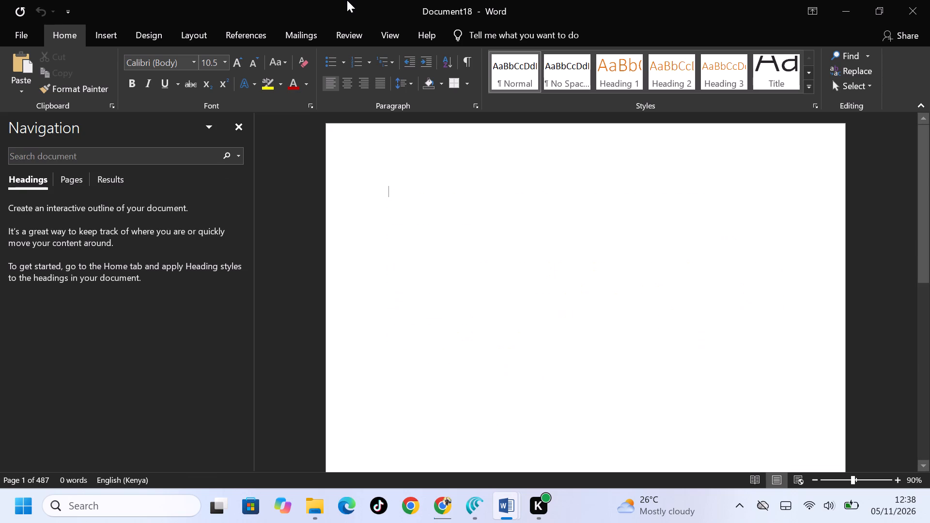
Cut the number prefix "207." from the start of the F-59 title in the new document.
click(170, 157)
key(2)
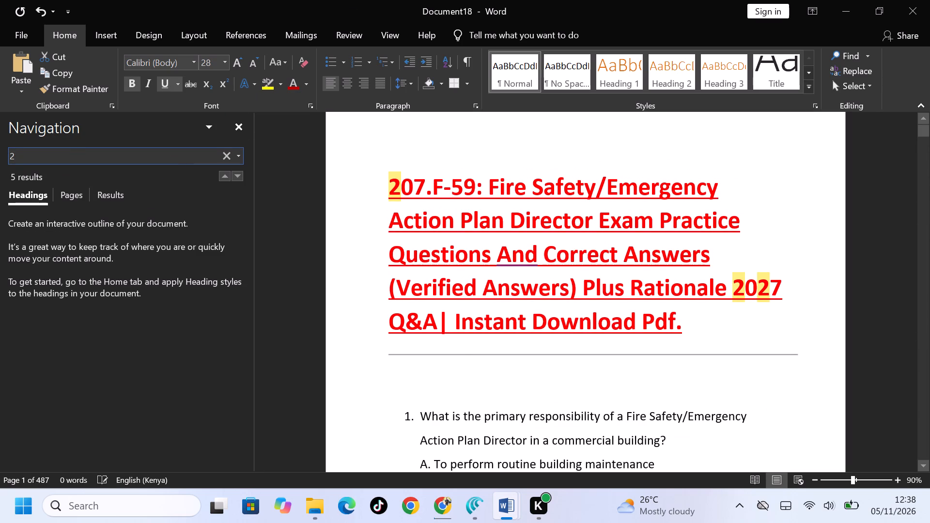
click(434, 189)
drag(434, 189, 329, 160)
scroll(424, 186, left, 1)
key(ctrl+x)
Save the new F-59 document in the Abby folder as a PDF named "F207.".
key(ctrl+s)
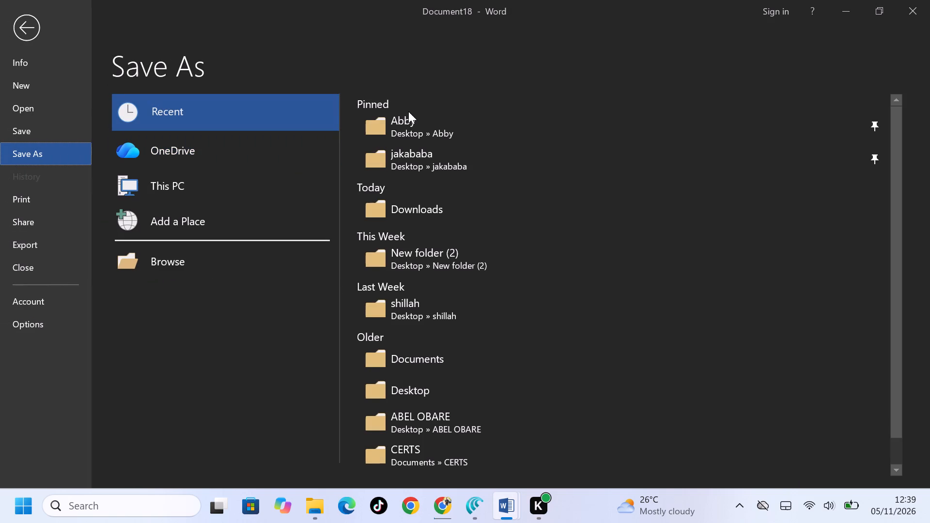
click(435, 128)
key(Right)
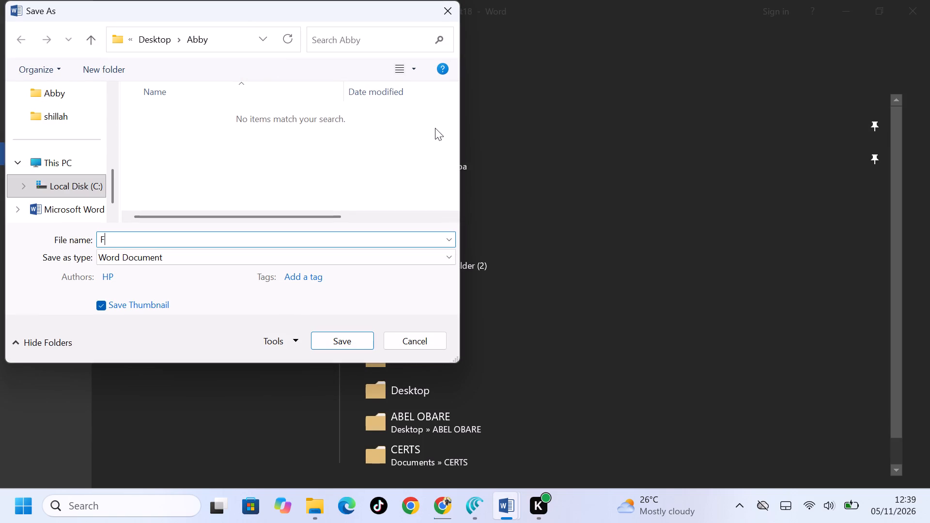
key(ctrl+v)
click(343, 260)
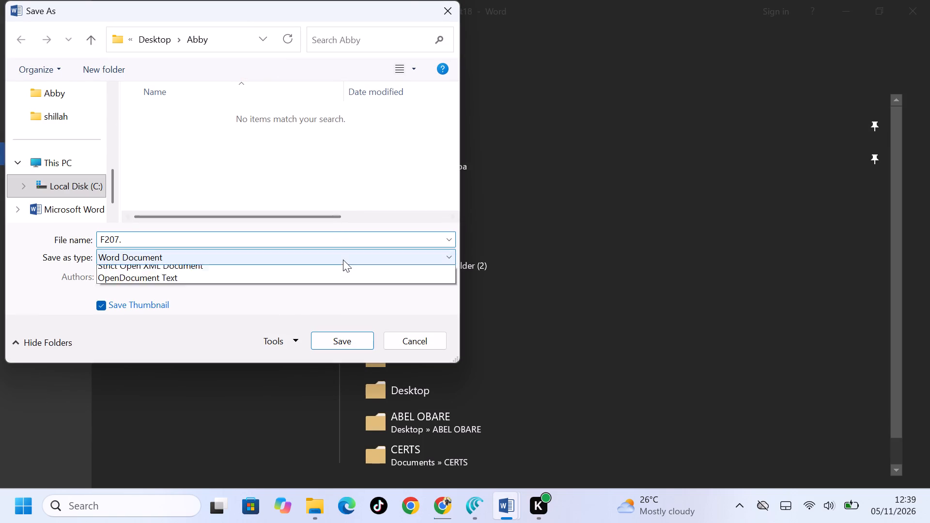
click(230, 338)
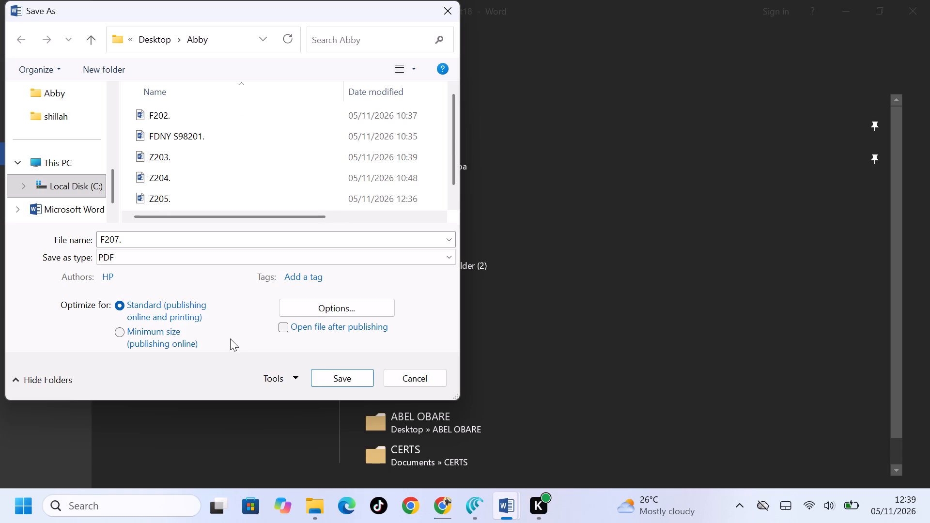
click(336, 377)
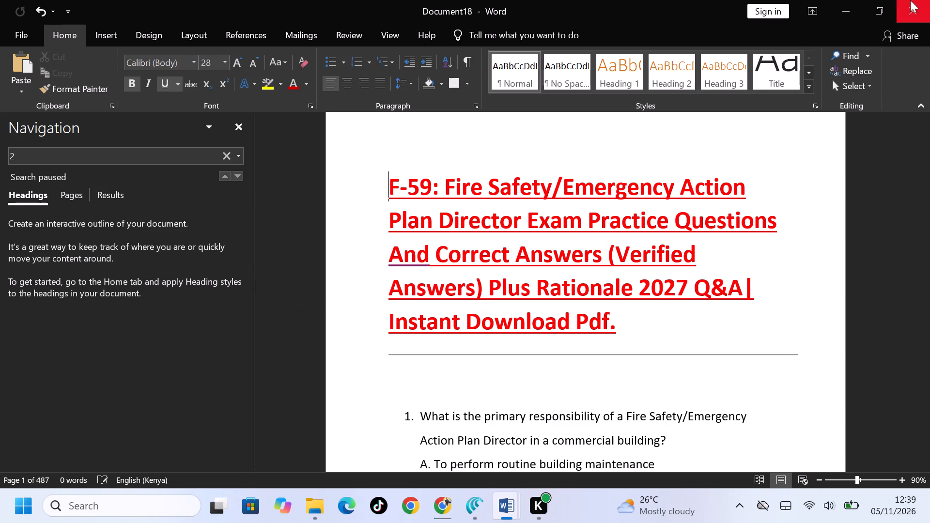
Close the new F-59 document without saving it as a Word file.
click(910, 0)
click(472, 277)
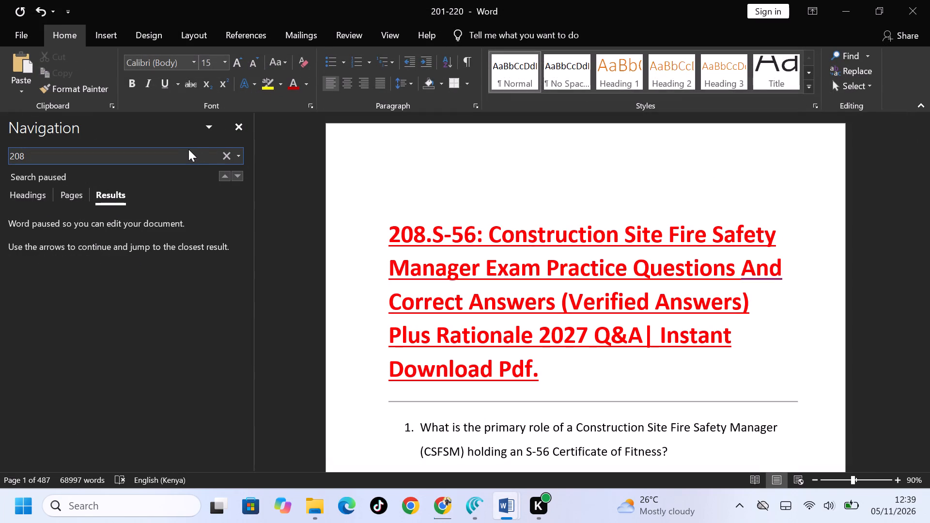
Find 209 in the 201-220 document, cut the whole 208.S-56 section before it, and paste it into a new blank document.
click(188, 149)
click(163, 160)
text(209)
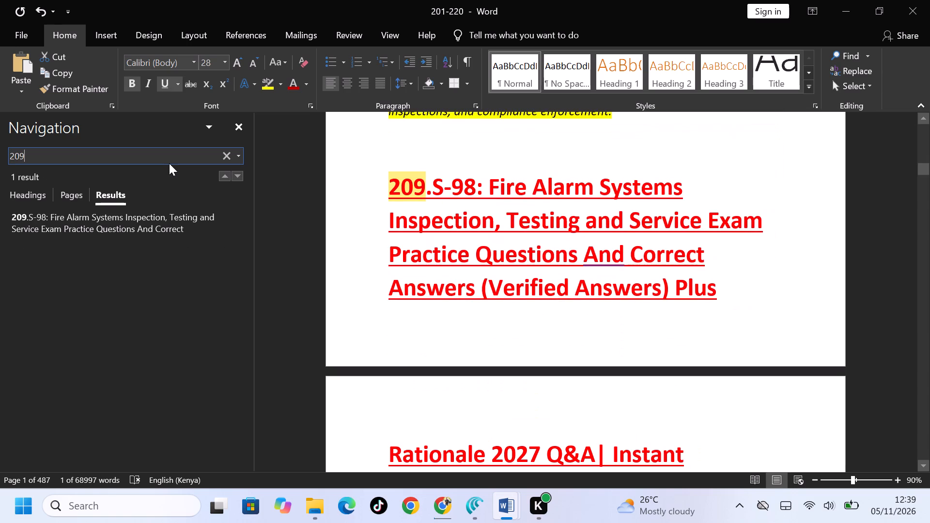
click(286, 190)
click(444, 242)
scroll(444, 242, up, 1)
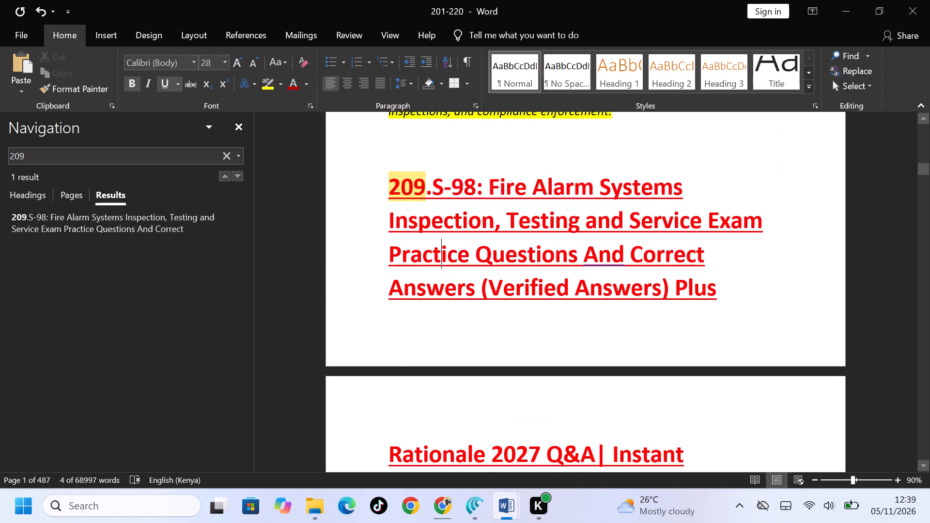
scroll(444, 242, up, 1)
click(636, 250)
scroll(598, 230, left, 1)
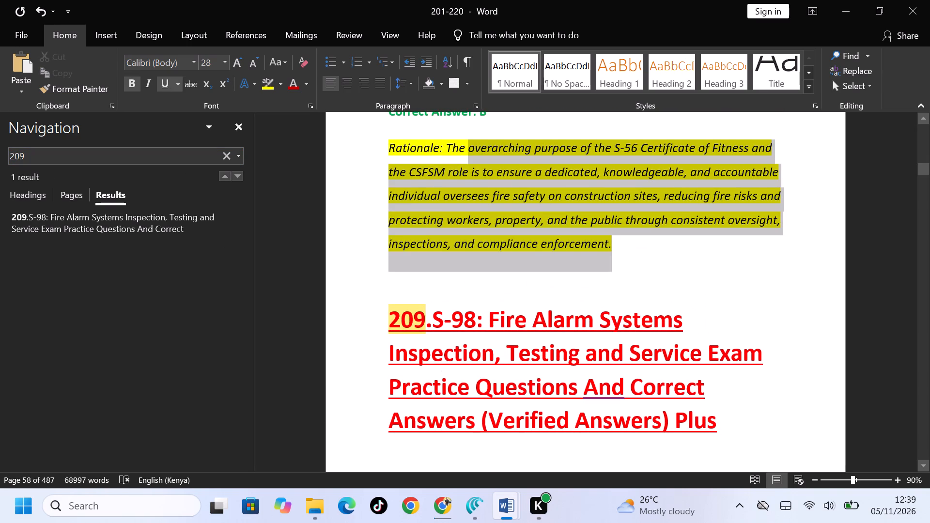
scroll(488, 156, left, 1)
scroll(478, 152, down, 1)
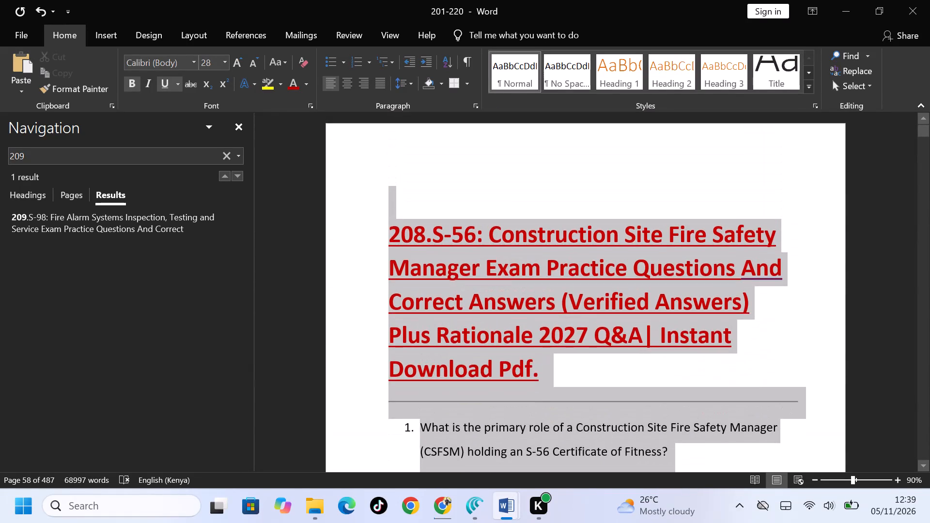
key(ctrl+x)
key(ctrl+n)
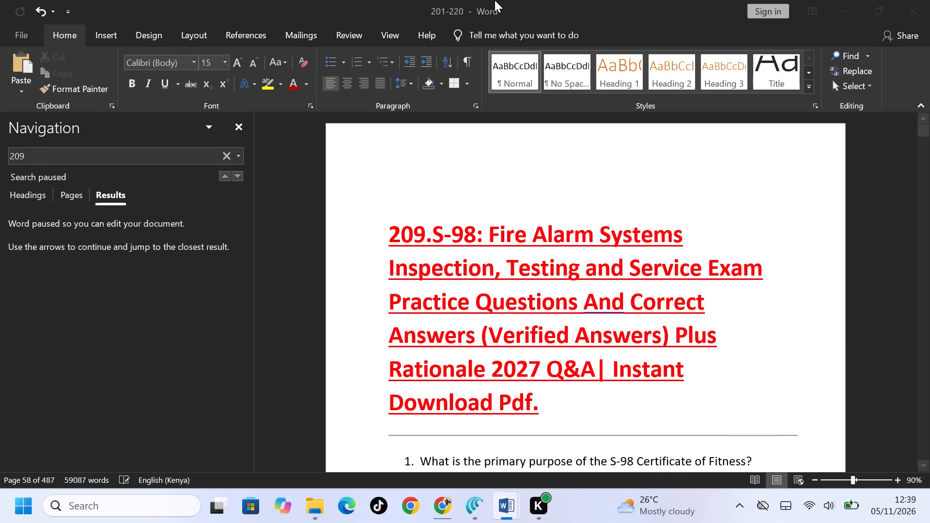
key(ctrl+v)
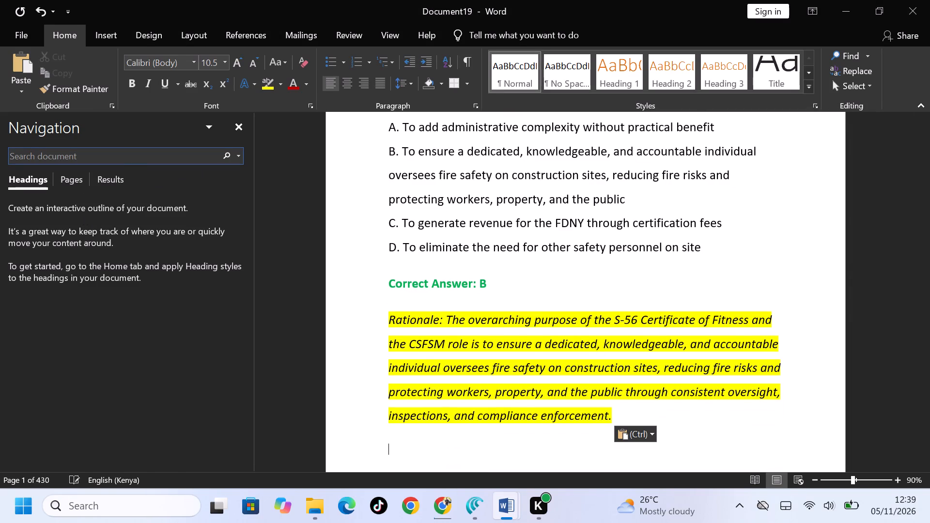
Cut the number prefix "208." from the start of the S-56 title in the new document.
click(125, 154)
key(2)
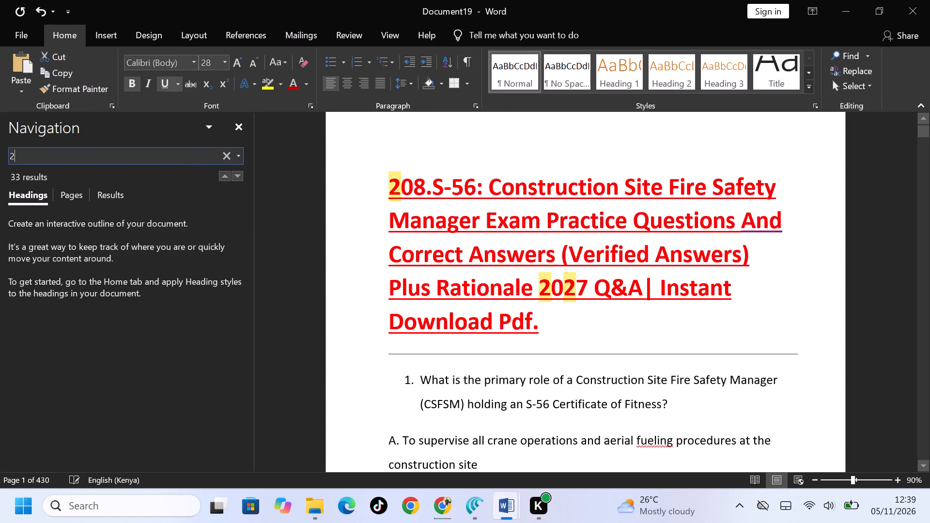
click(432, 197)
click(432, 197)
scroll(432, 197, left, 1)
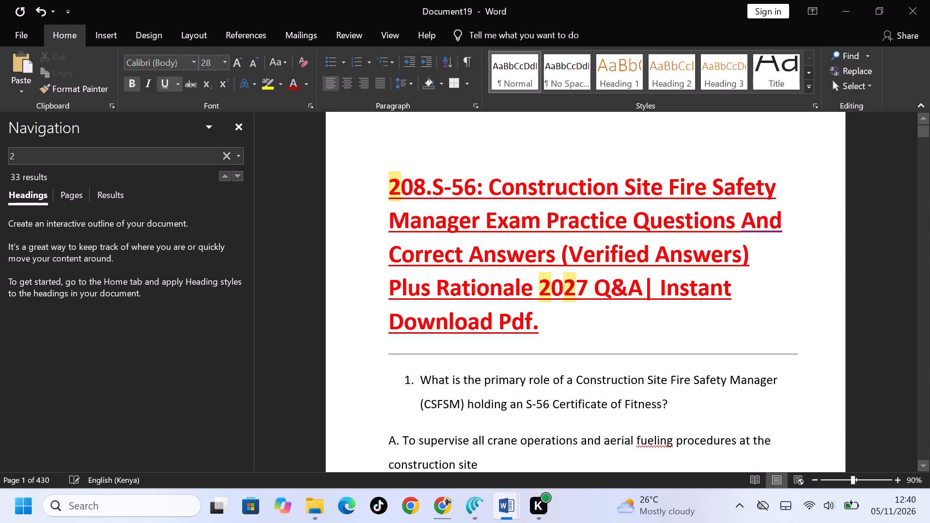
scroll(432, 197, left, 1)
drag(432, 197, 354, 181)
scroll(422, 195, left, 1)
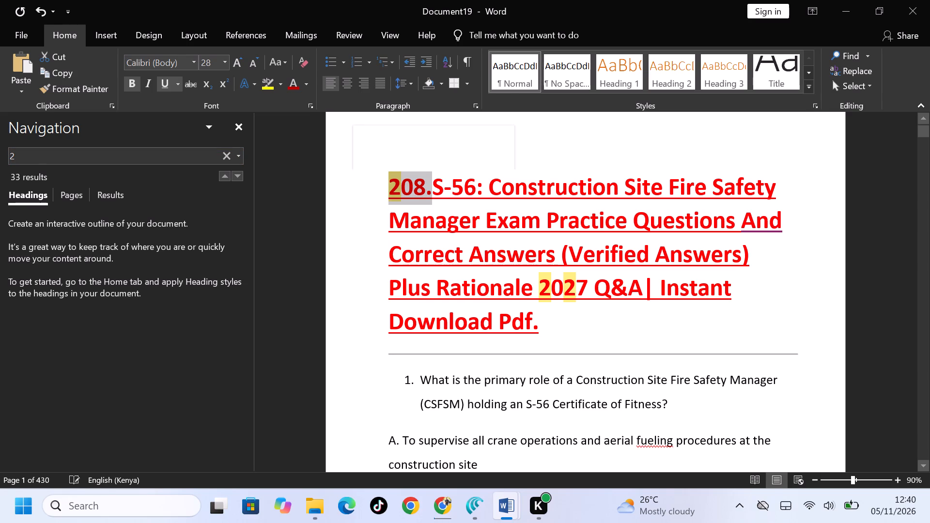
key(ctrl+x)
Save the new S-56 document in the Abby folder as a PDF named "S208.".
key(ctrl+s)
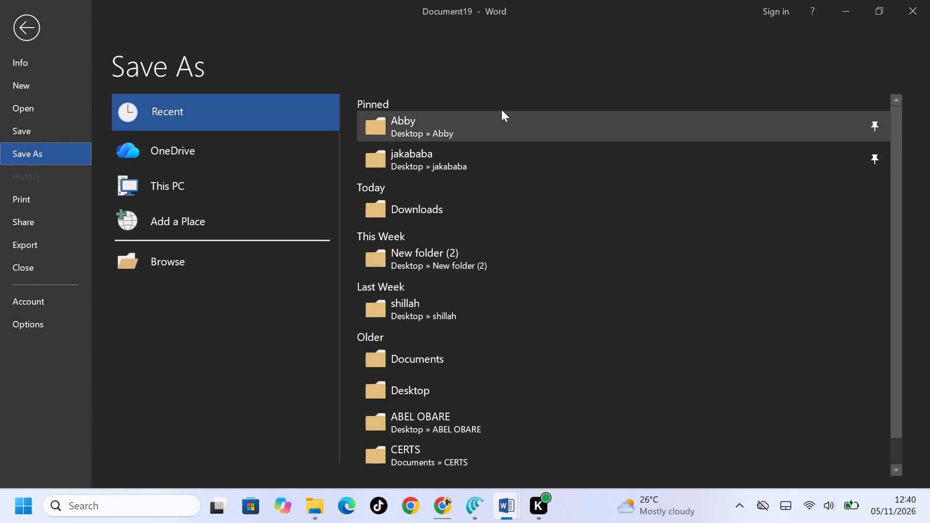
double_click(501, 109)
double_click(458, 121)
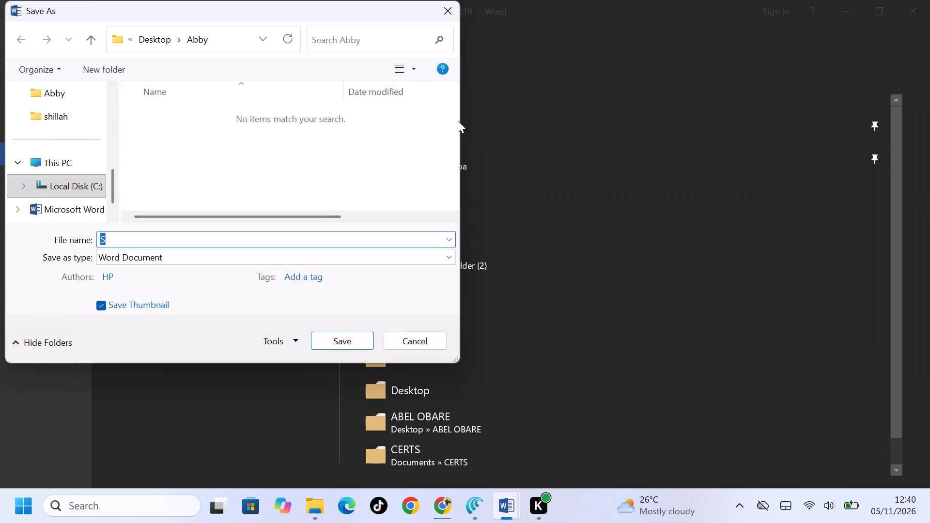
key(Right)
key(ctrl+v)
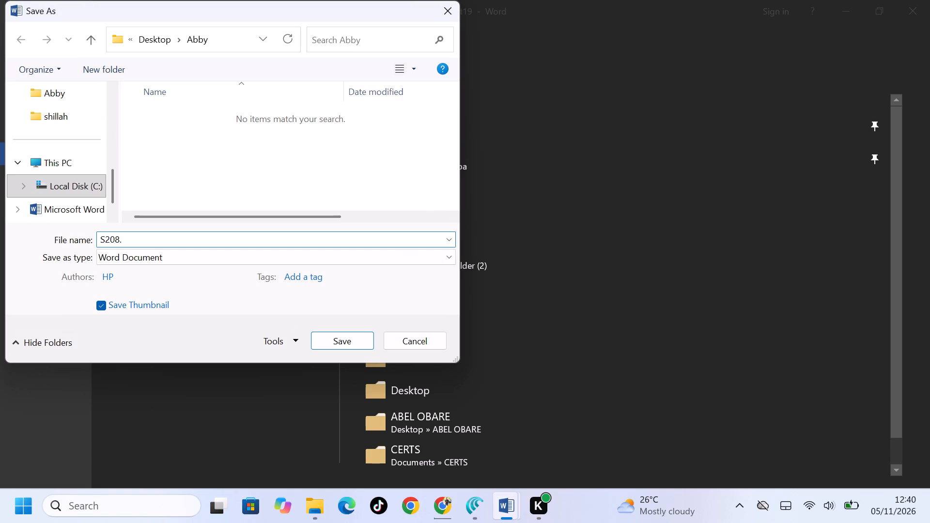
click(396, 253)
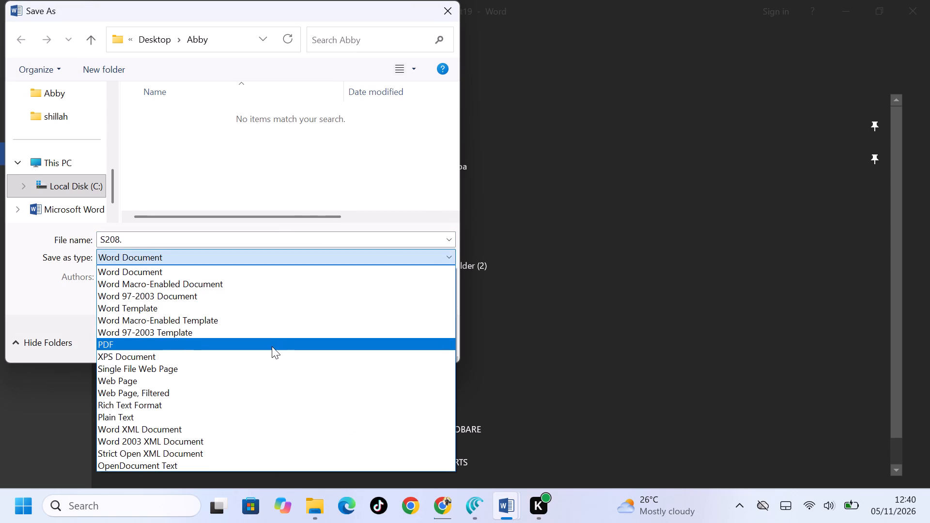
click(272, 346)
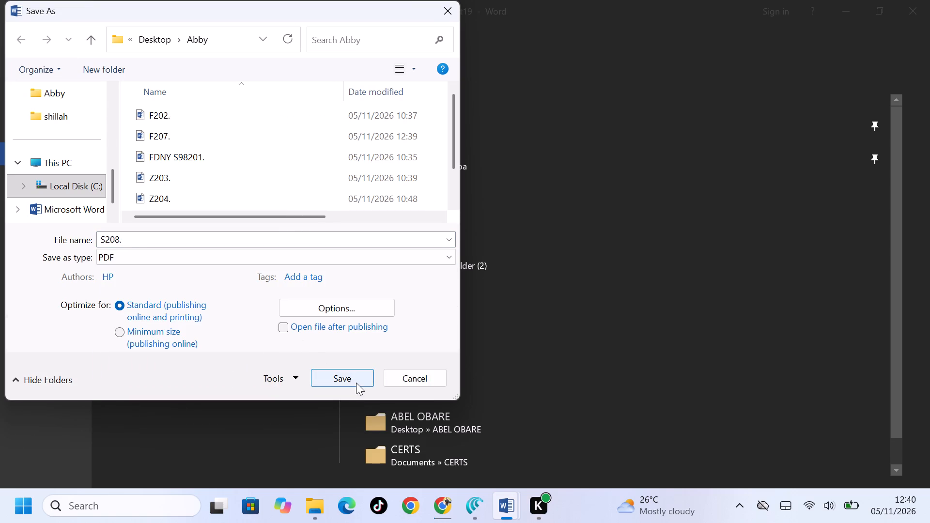
click(350, 383)
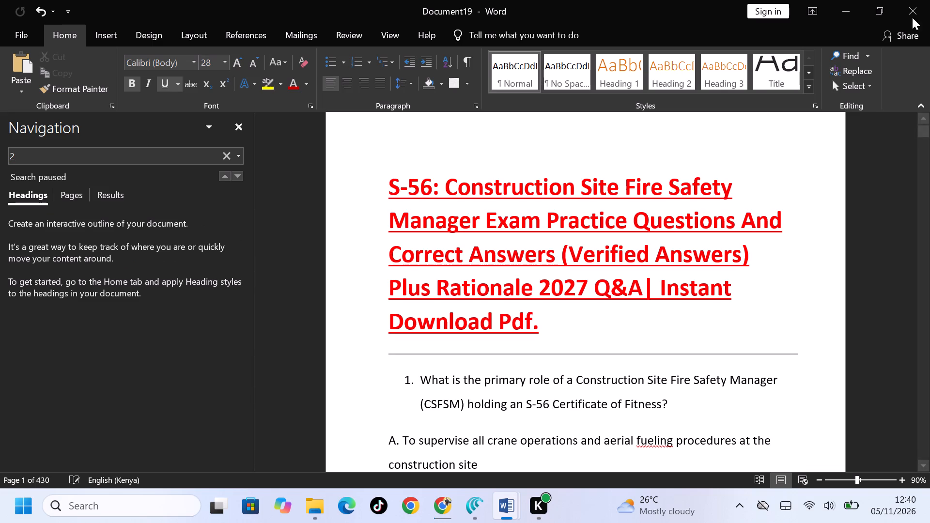
Close the new S-56 document without saving it as a Word file.
click(929, 0)
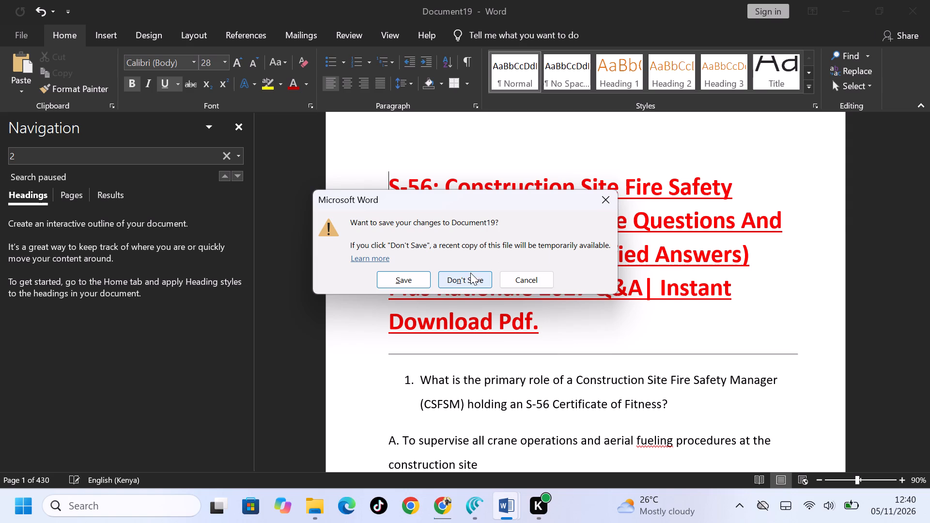
click(464, 277)
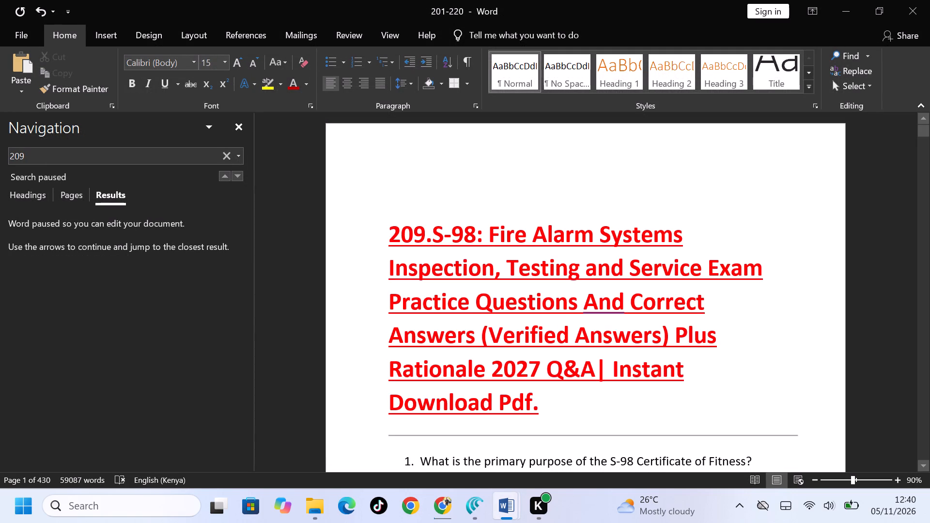
Delete the empty line above the 209.S-98 title in the 201-220 document.
key(BackSpace)
key(Delete)
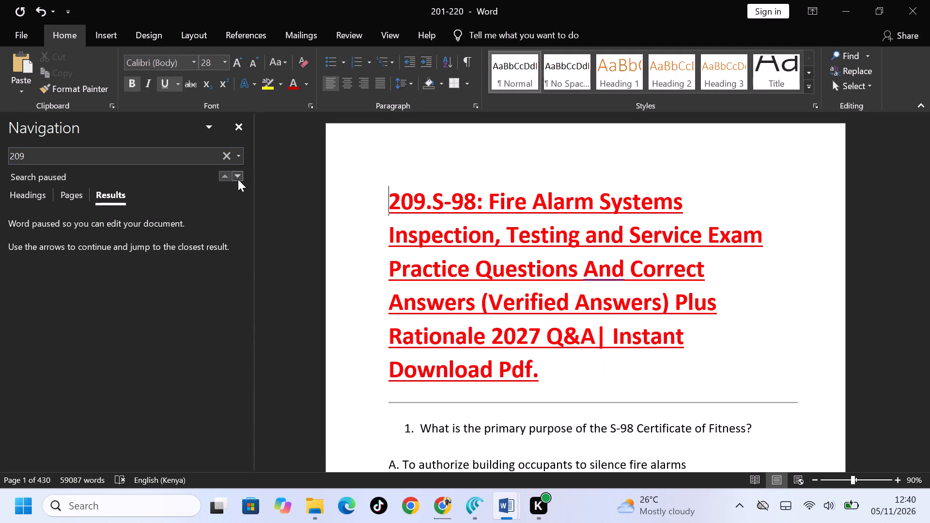
Search for 21 to reach the 210.P-12 title, cut the whole 209.S-98 section before it, and paste it into a new blank document.
click(170, 153)
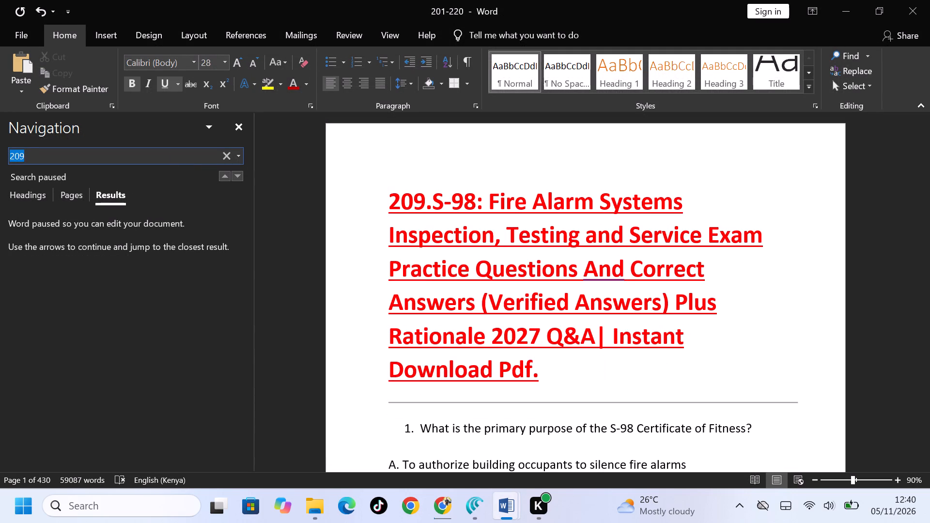
text(21)
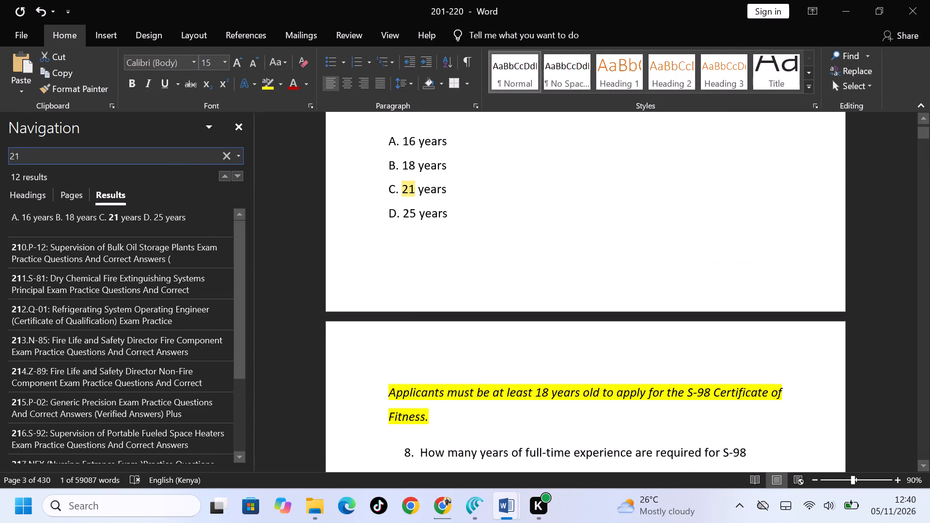
click(124, 260)
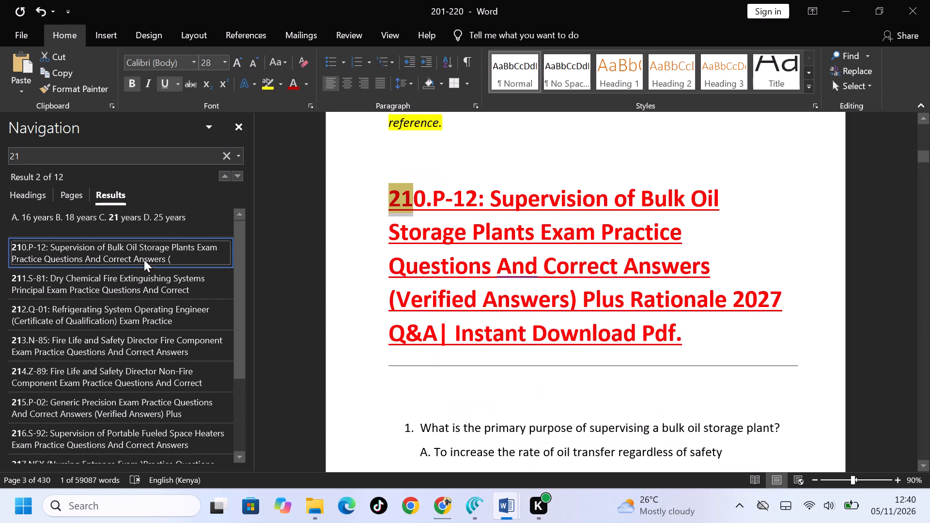
scroll(542, 318, up, 2)
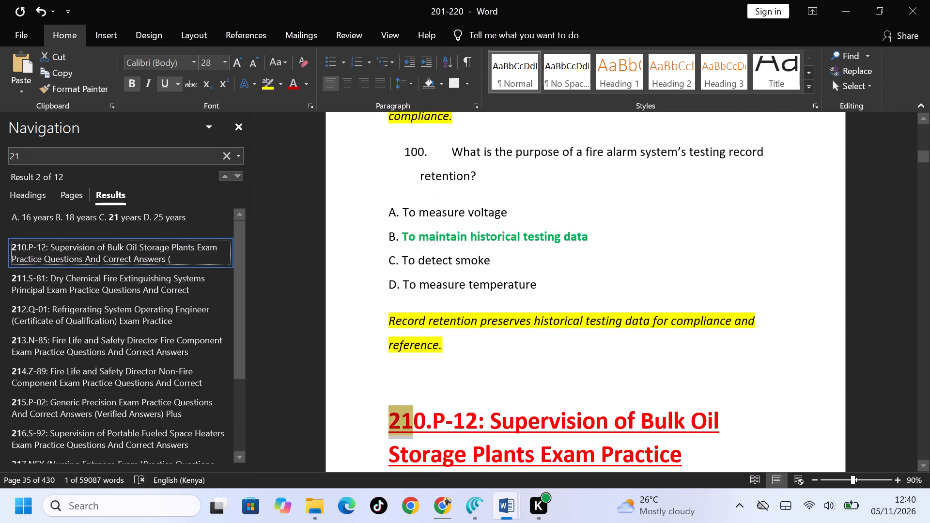
click(479, 348)
click(477, 348)
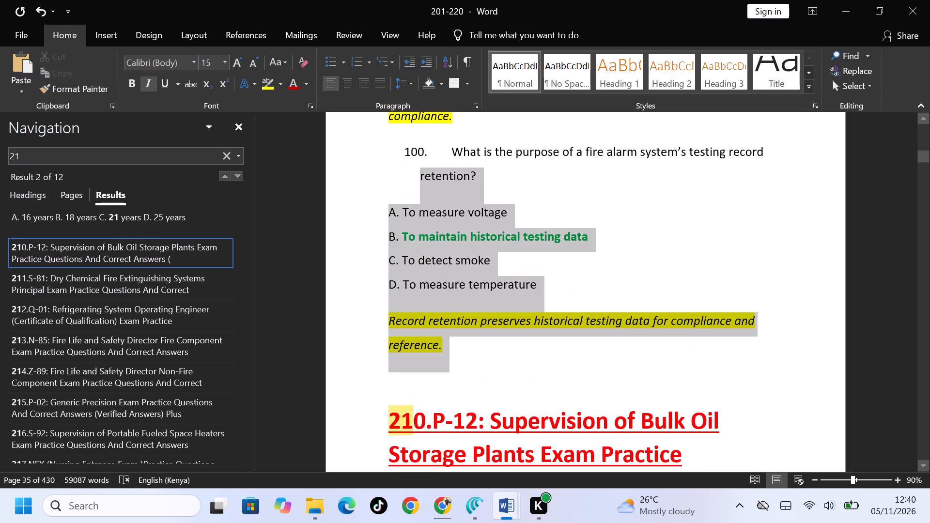
scroll(341, 174, down, 1)
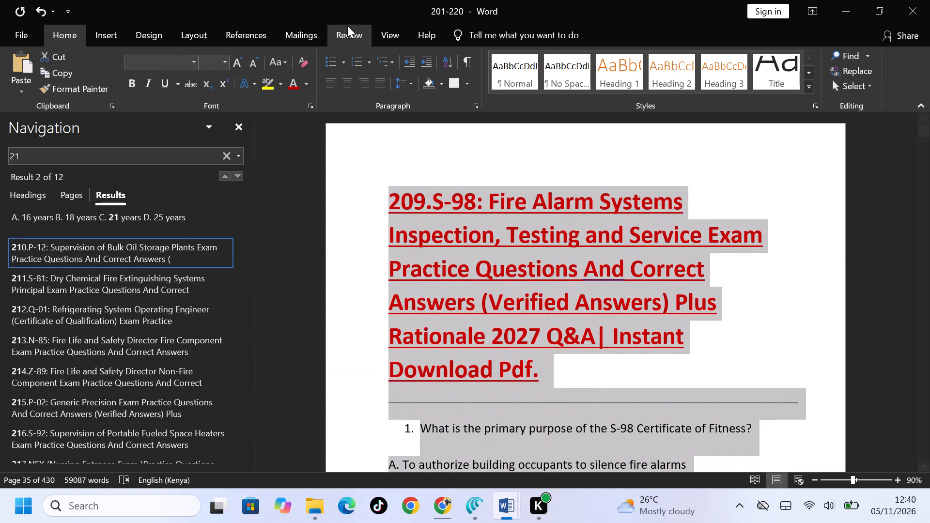
key(ctrl+x)
key(ctrl+n)
key(ctrl+v)
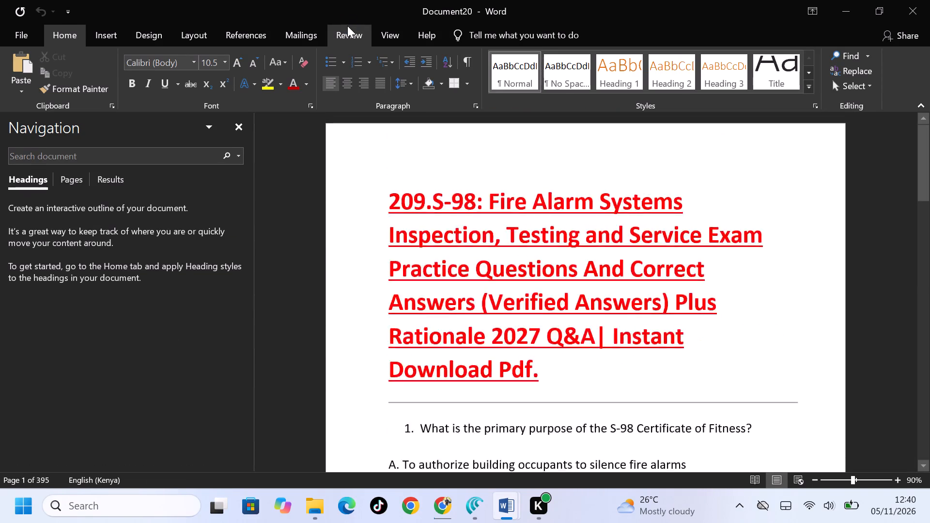
Cut the number prefix "209." from the start of the S-98 title in the new document.
click(118, 155)
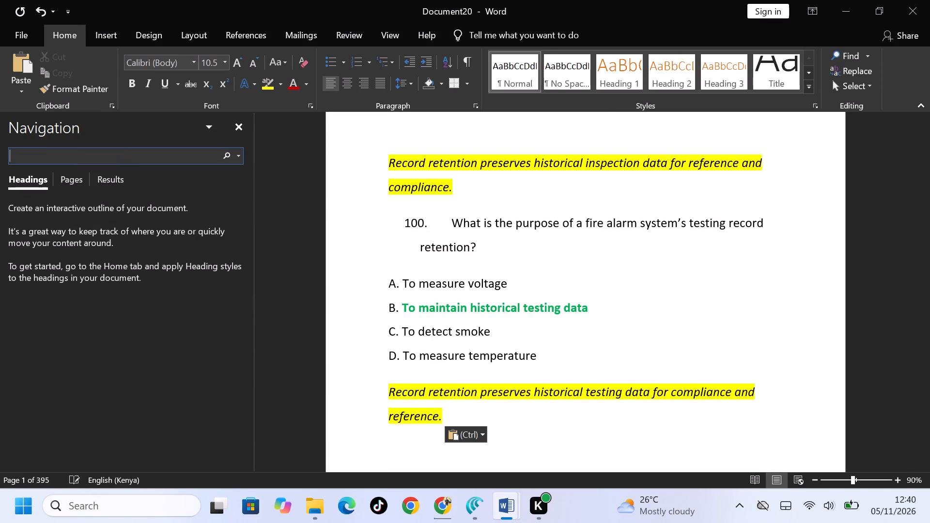
key(2)
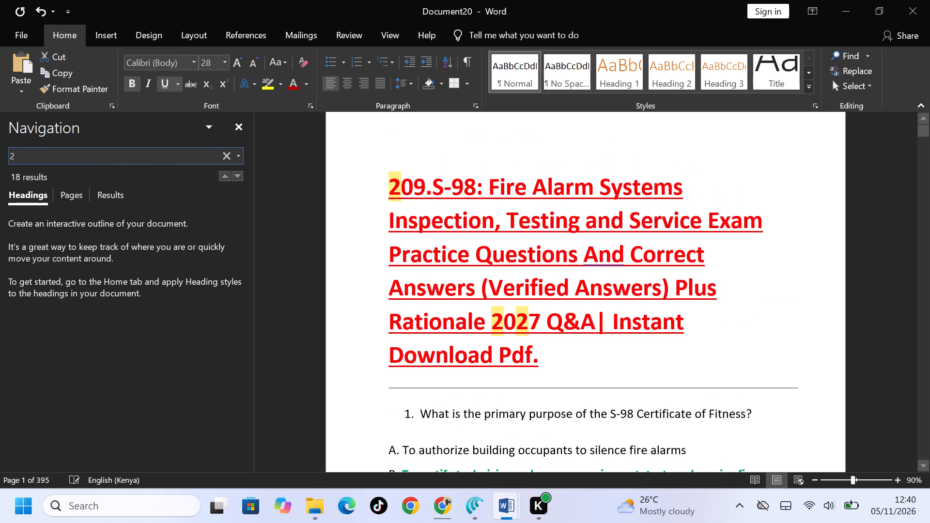
click(434, 189)
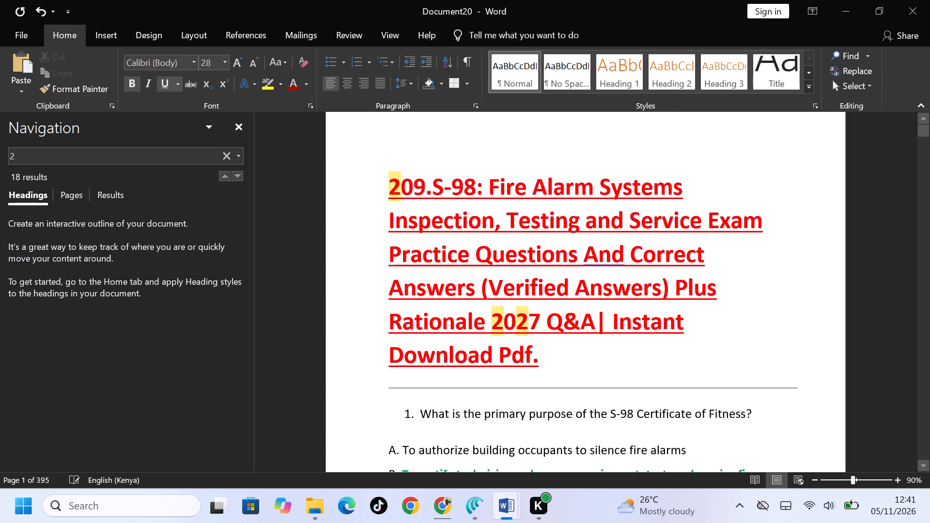
drag(434, 189, 334, 179)
scroll(429, 188, left, 1)
key(ctrl+x)
Save the S-98 document as a PDF named "S209." in the Abby folder.
key(ctrl+s)
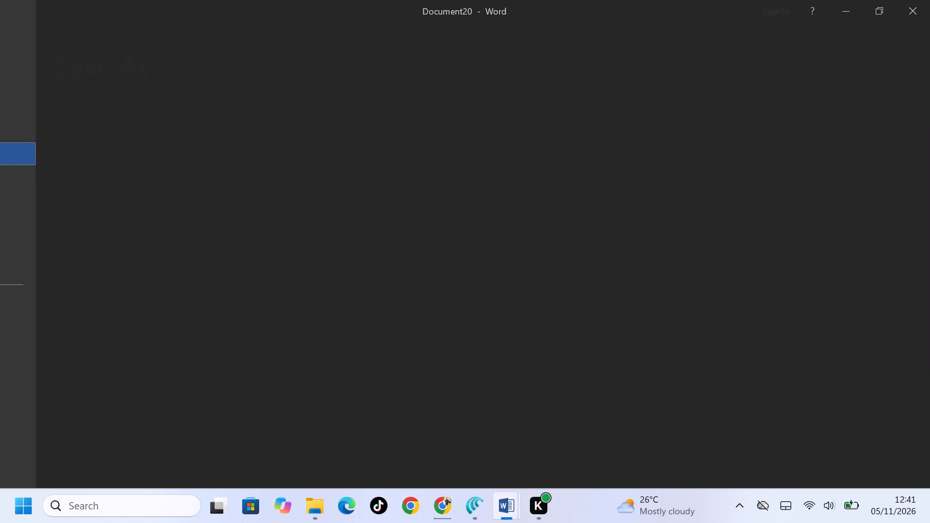
click(474, 137)
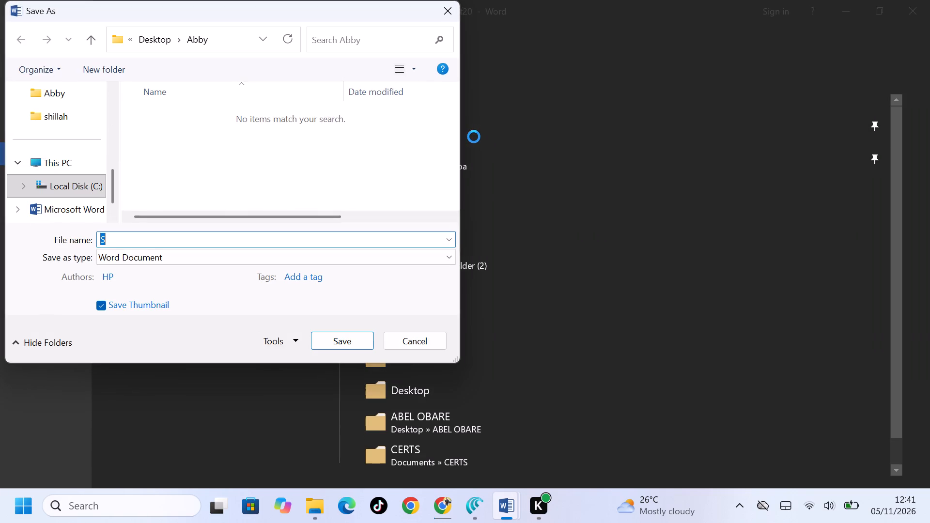
key(Right)
key(ctrl+v)
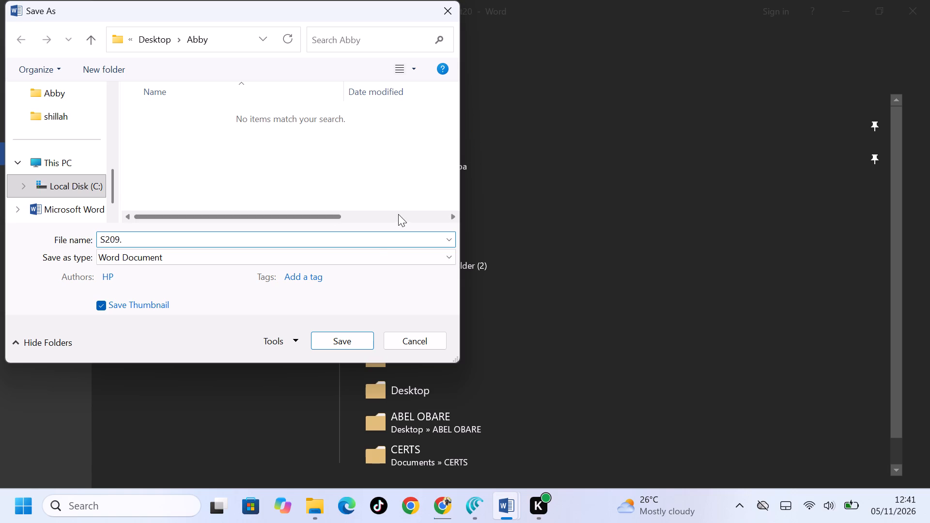
click(363, 258)
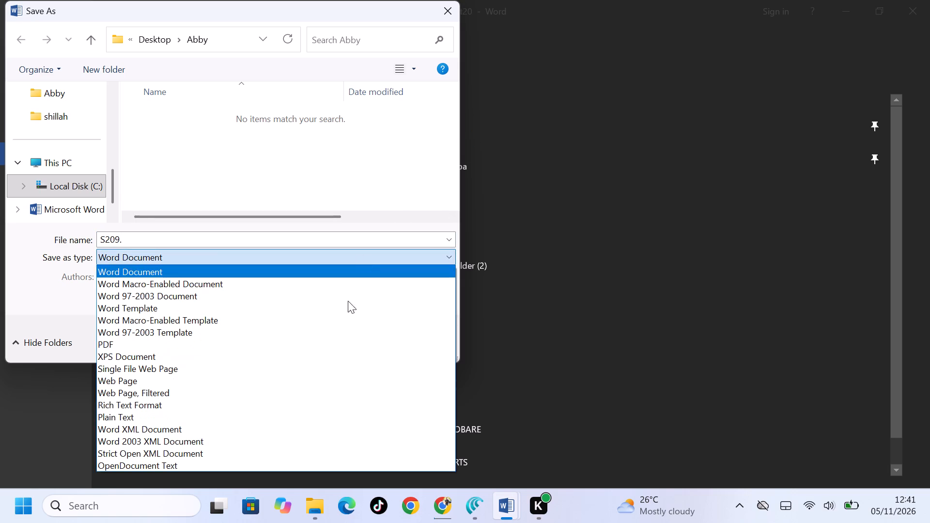
click(289, 342)
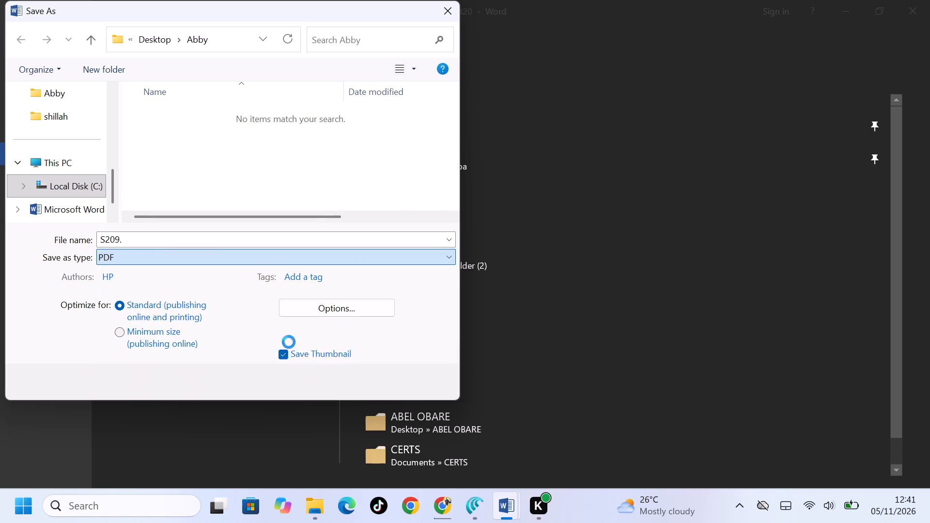
click(346, 377)
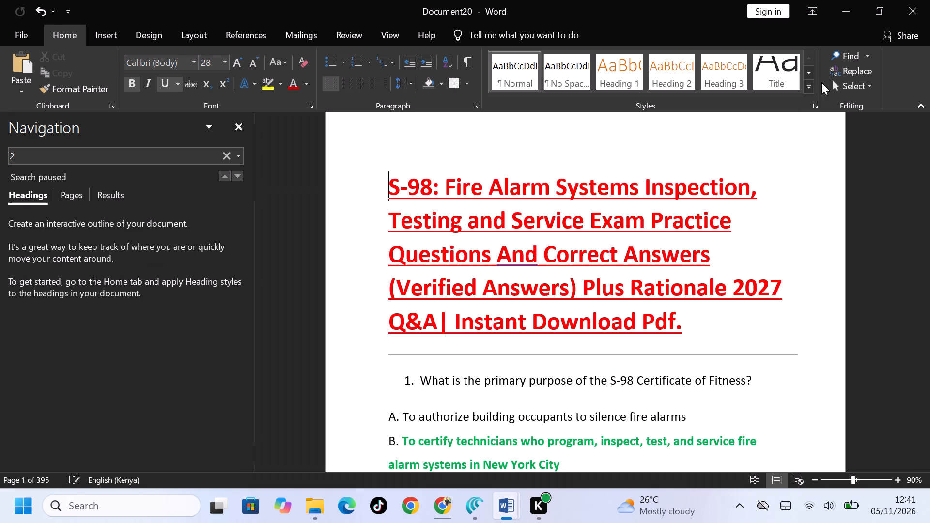
Close the new S-98 document without saving it as a Word file.
click(915, 1)
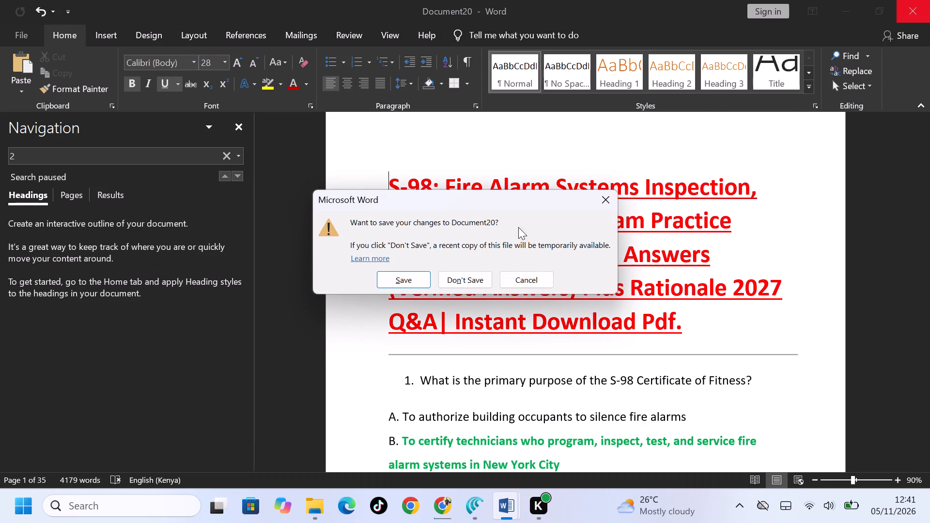
click(461, 281)
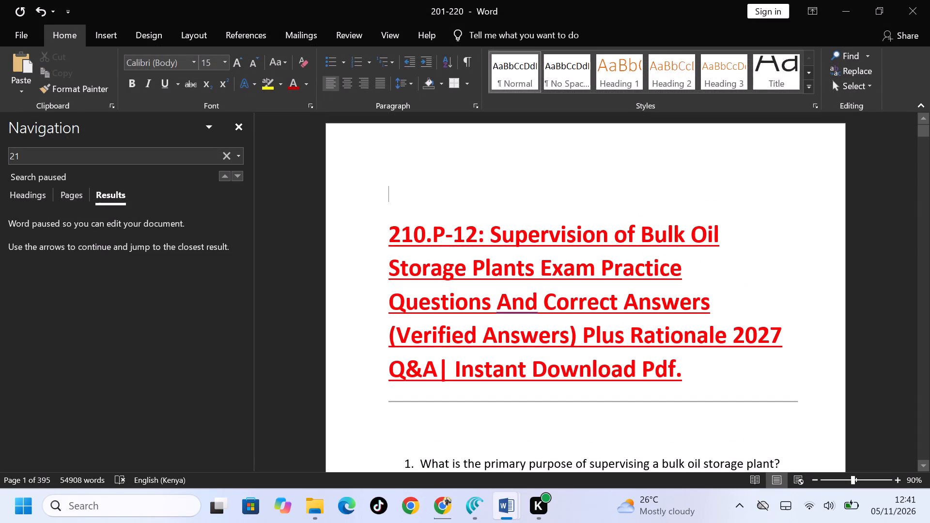
Go to the 211.S-81 title in the 201-220 document through the search for 21, showing the end of the section before it.
click(234, 177)
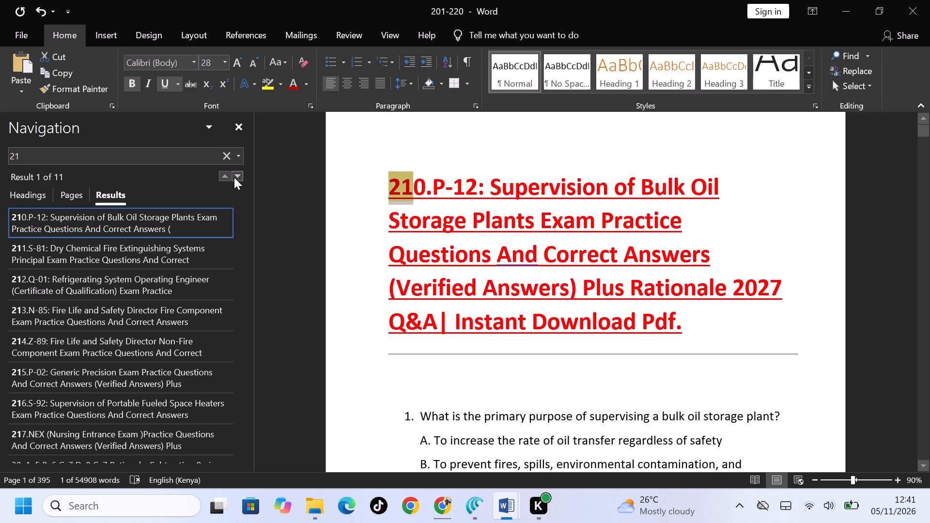
click(234, 177)
scroll(448, 180, up, 2)
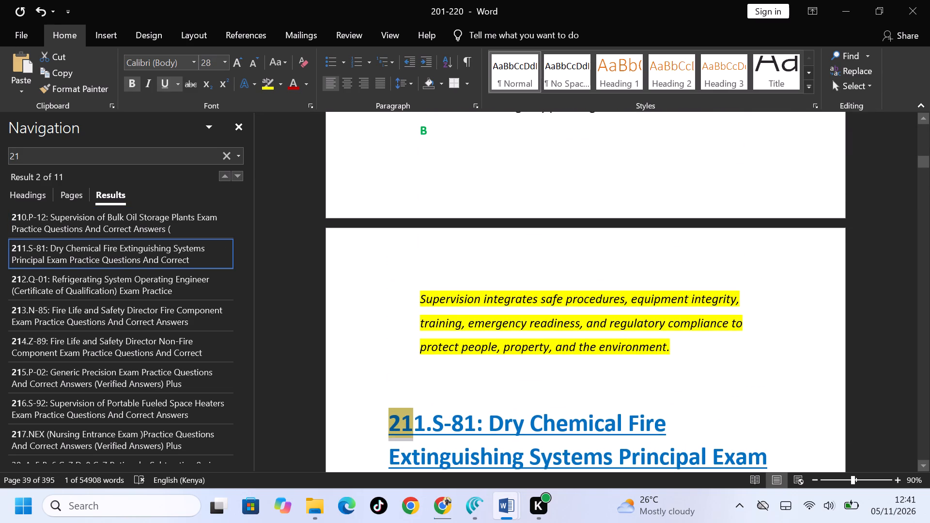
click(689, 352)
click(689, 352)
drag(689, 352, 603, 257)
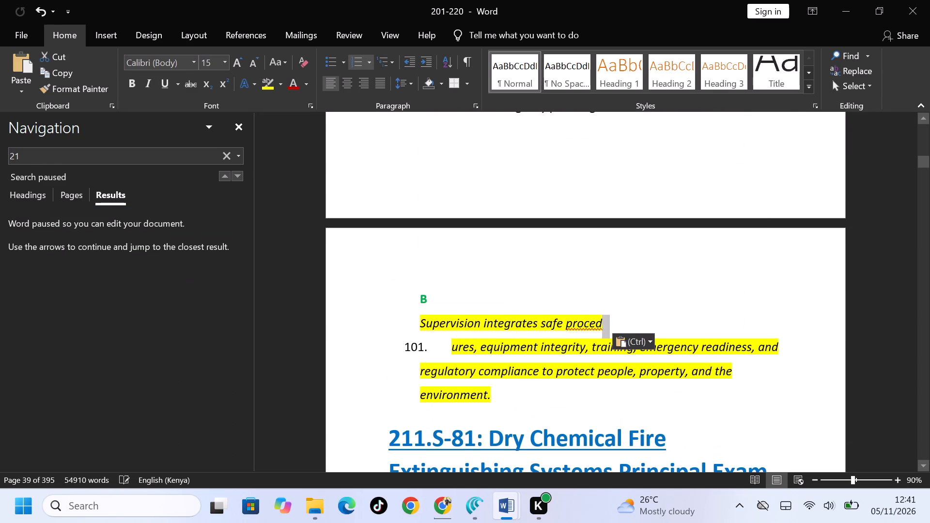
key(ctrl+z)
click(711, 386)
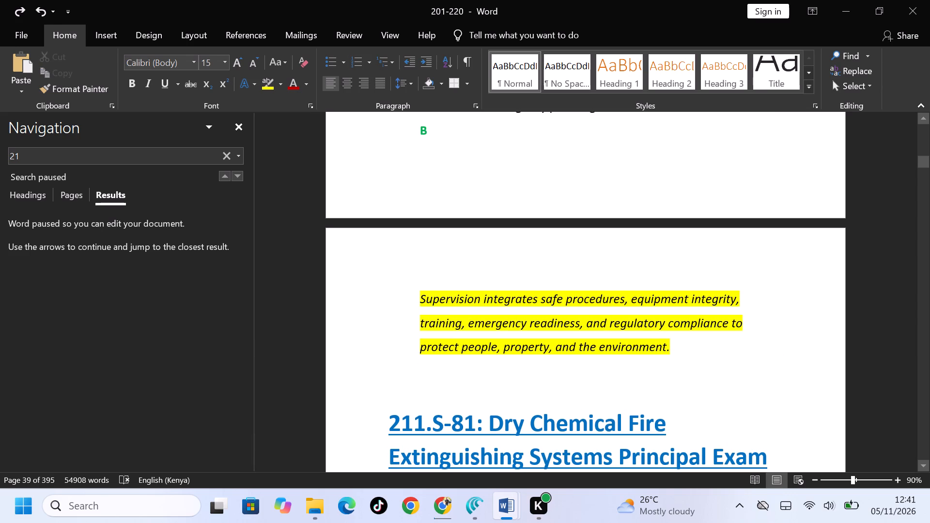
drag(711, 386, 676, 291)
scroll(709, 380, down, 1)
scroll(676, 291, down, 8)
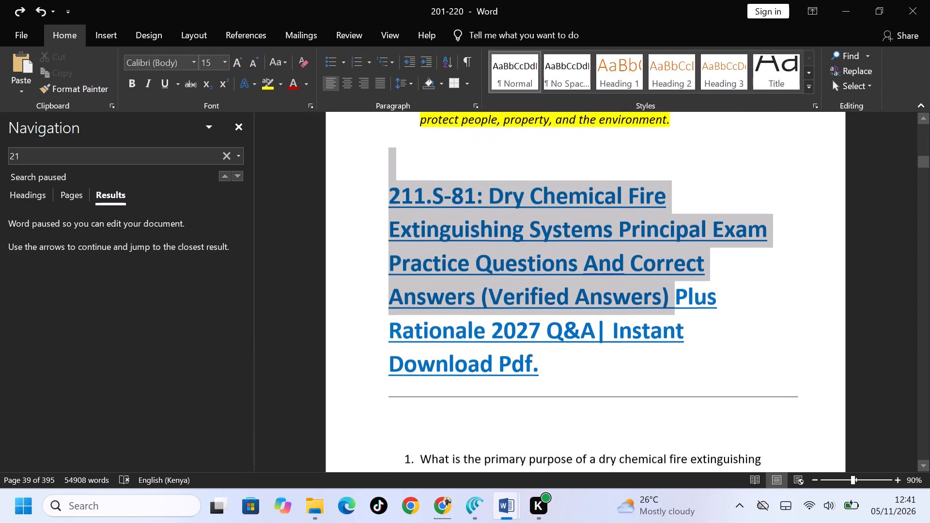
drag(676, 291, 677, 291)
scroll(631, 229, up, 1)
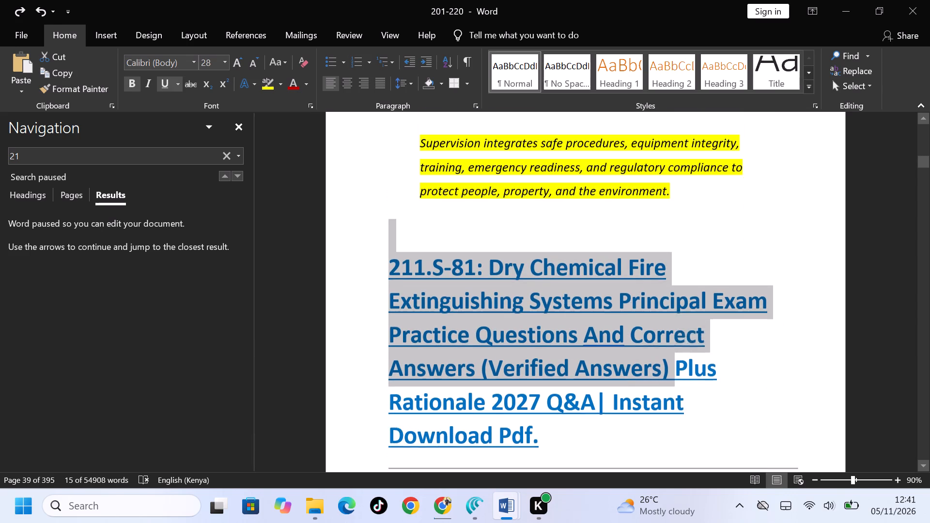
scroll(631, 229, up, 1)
Cut the whole 210.P-12 section before the 211.S-81 title and paste it into a new blank document.
click(681, 249)
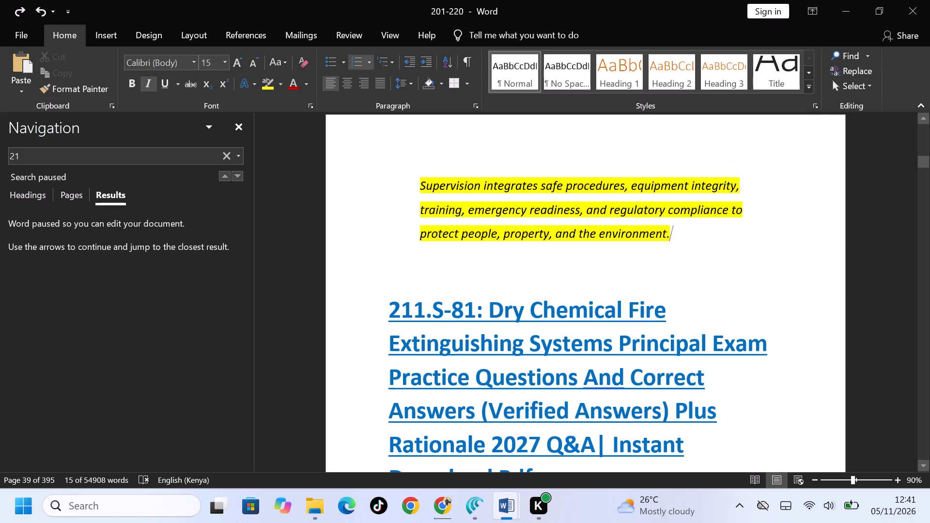
drag(654, 269, 561, 82)
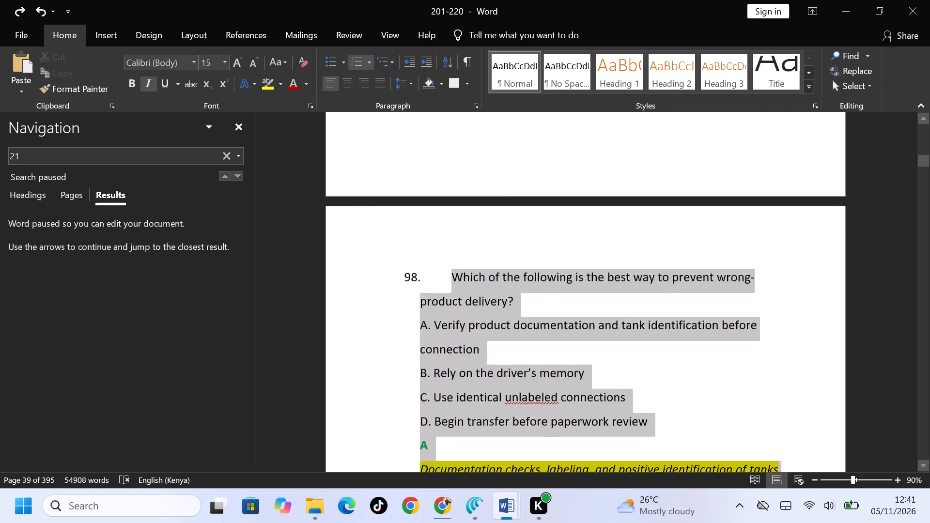
drag(561, 82, 559, 0)
scroll(559, 40, down, 1)
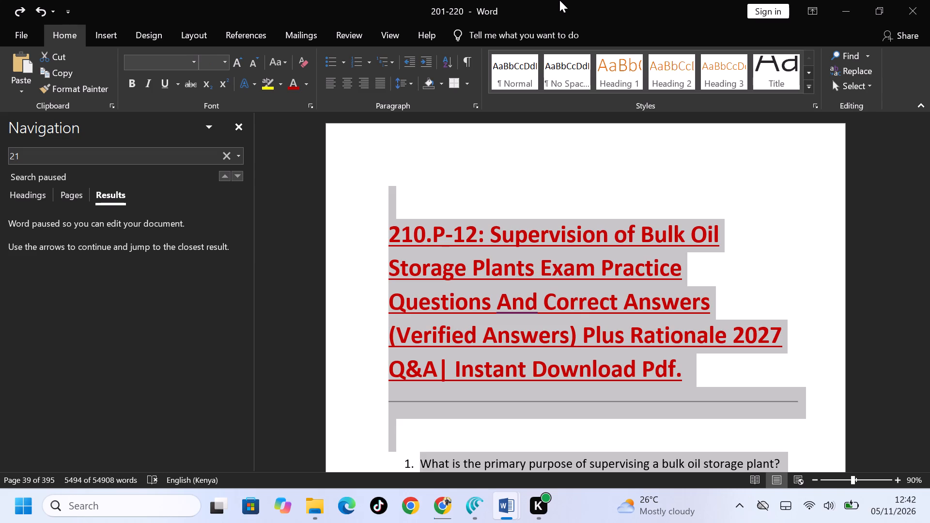
key(ctrl+x)
key(ctrl+n)
key(ctrl+v)
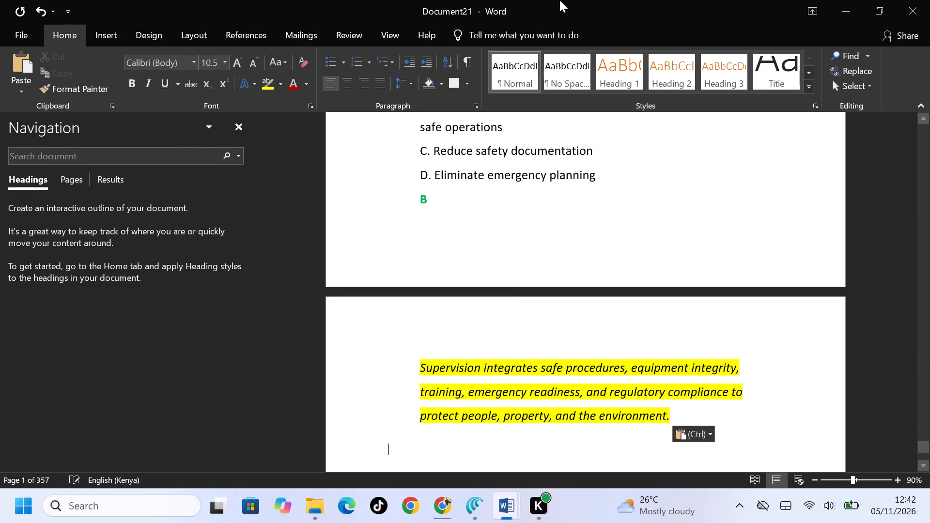
Search for 2 to reach the P-12 title in the new document and cut its number prefix "210.".
click(147, 155)
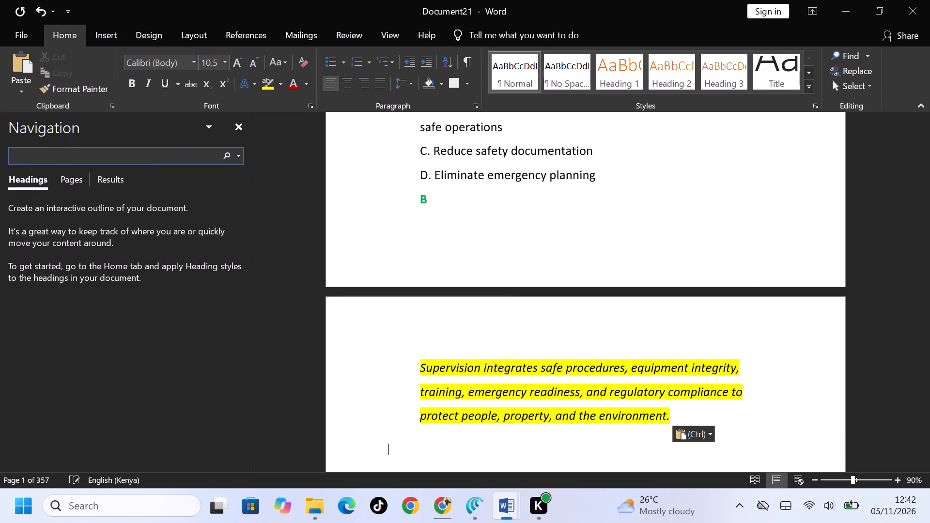
key(2)
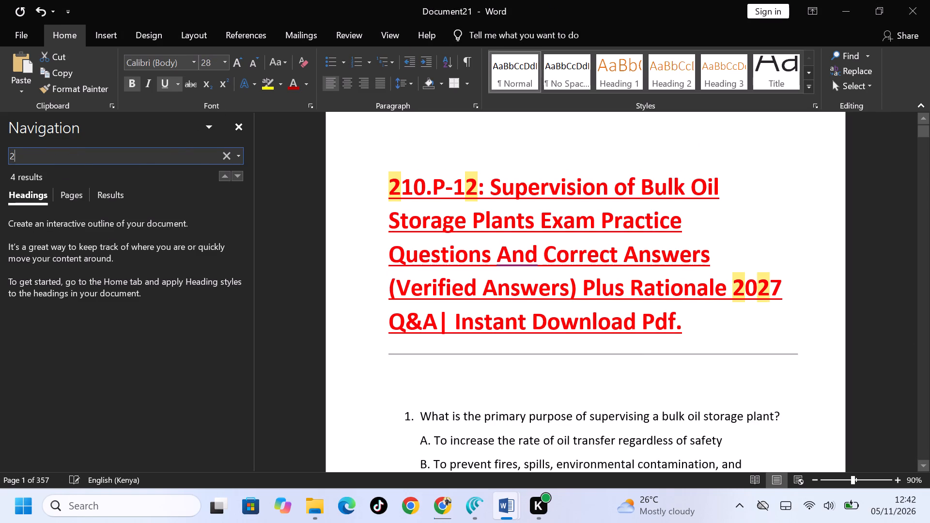
click(436, 192)
drag(436, 192, 400, 194)
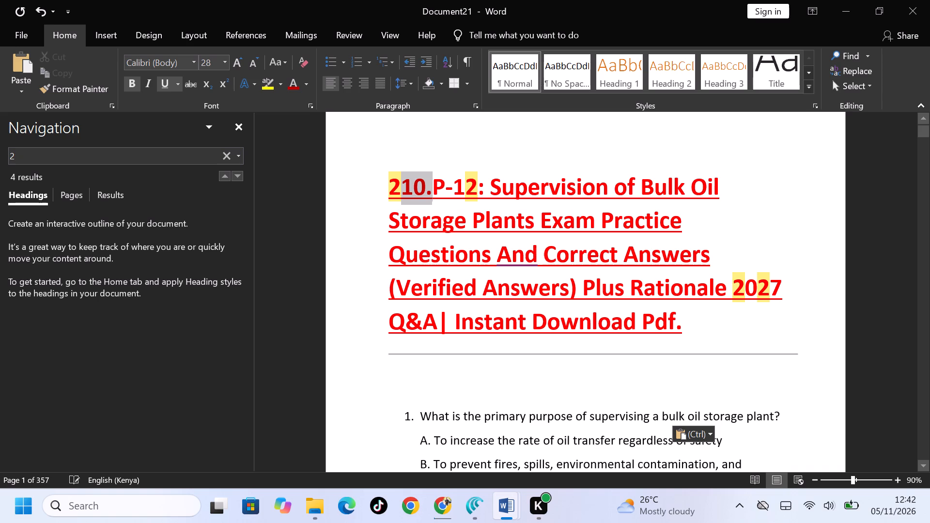
drag(400, 194, 347, 187)
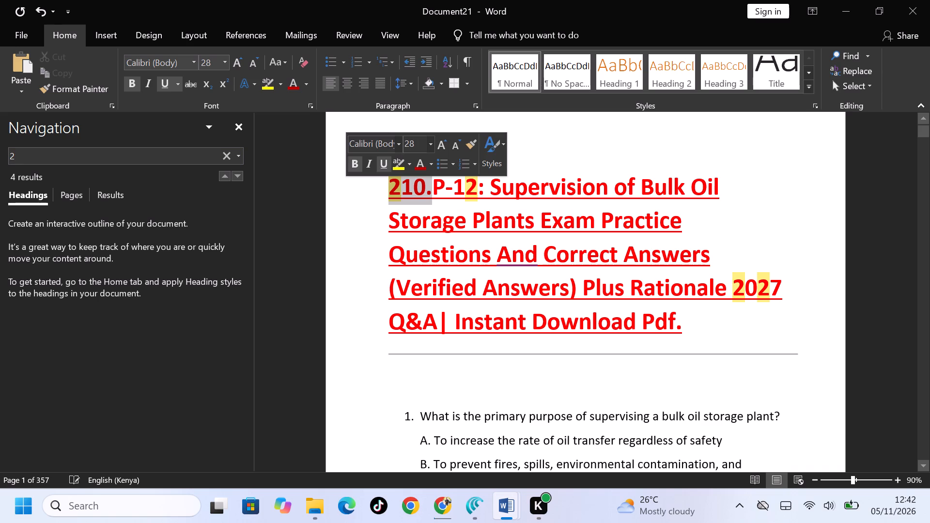
key(ctrl+x)
Save the P-12 document as a PDF named "P210." in the Abby folder.
key(ctrl+s)
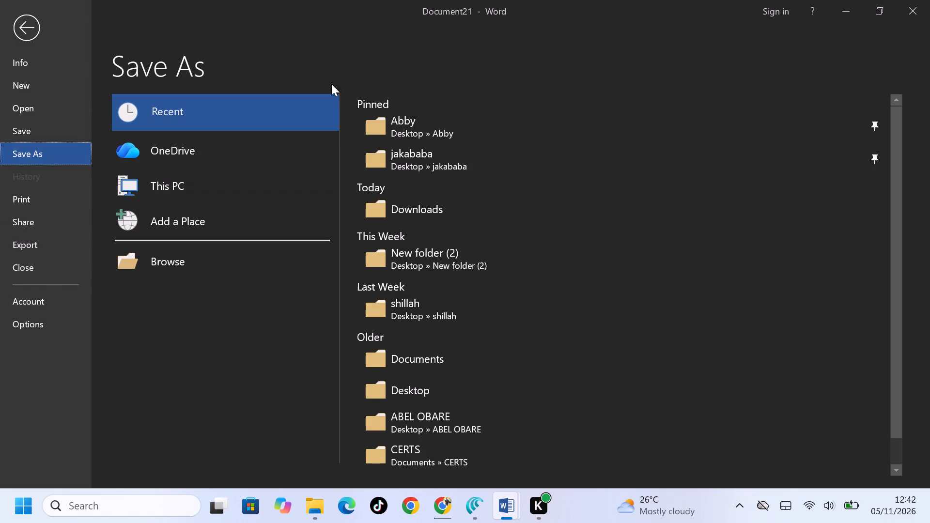
double_click(461, 126)
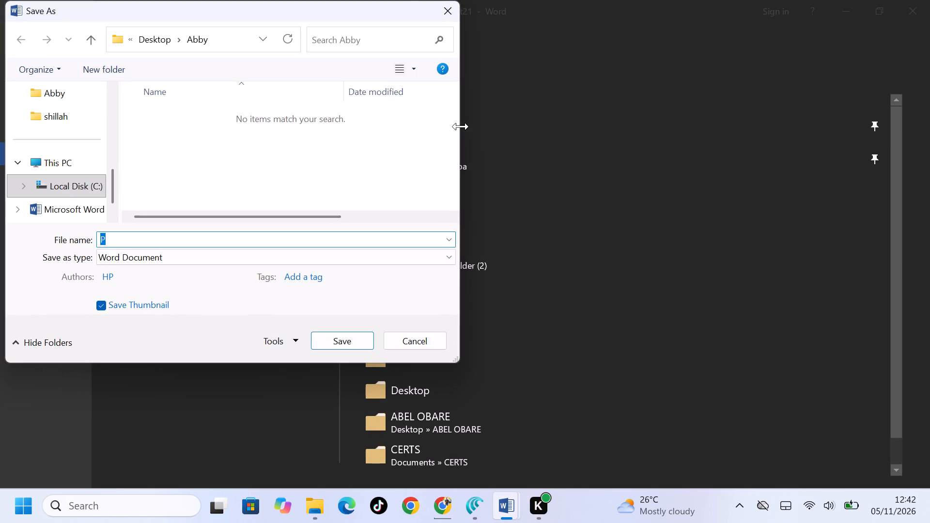
key(Right)
key(ctrl+v)
click(350, 261)
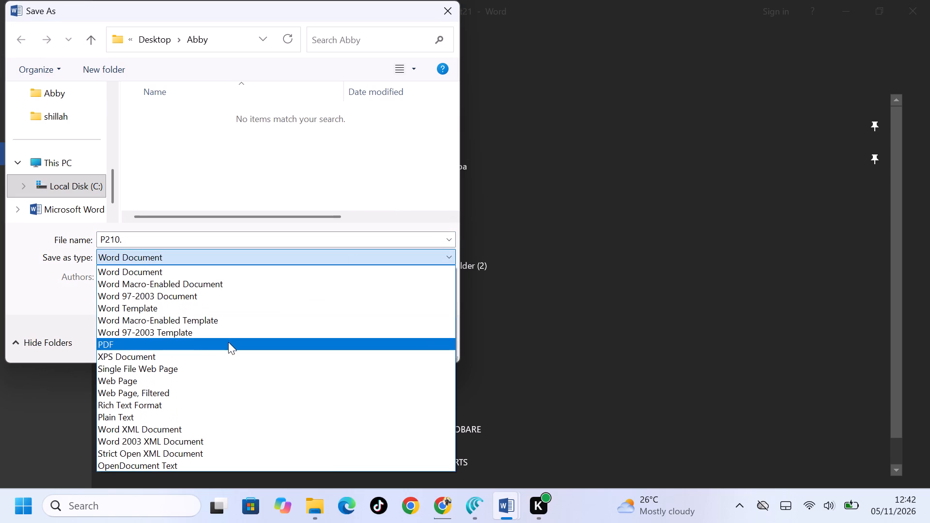
click(222, 343)
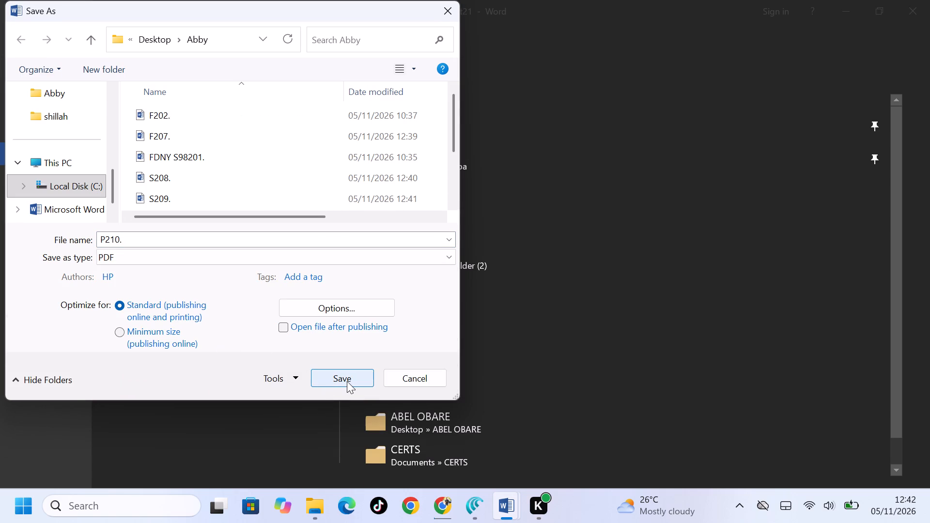
click(347, 381)
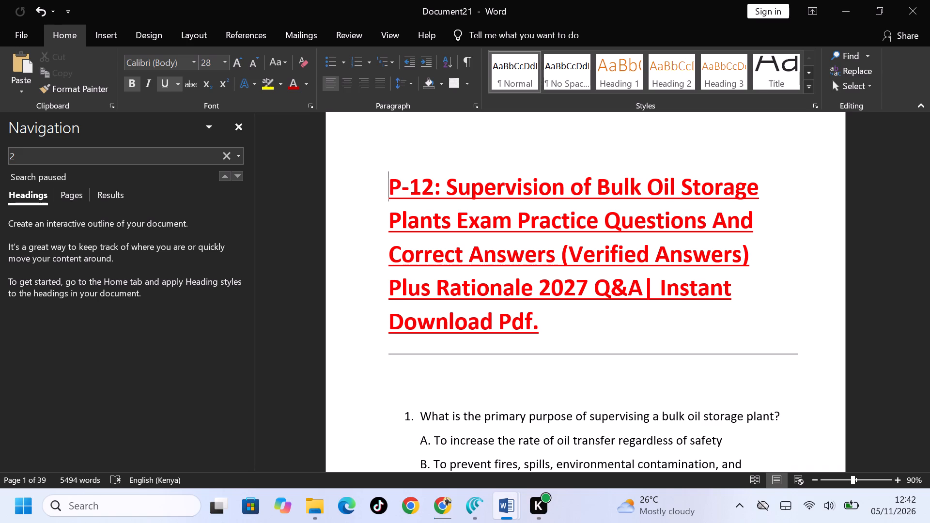
Close the new P-12 document without saving it as a Word file.
click(925, 7)
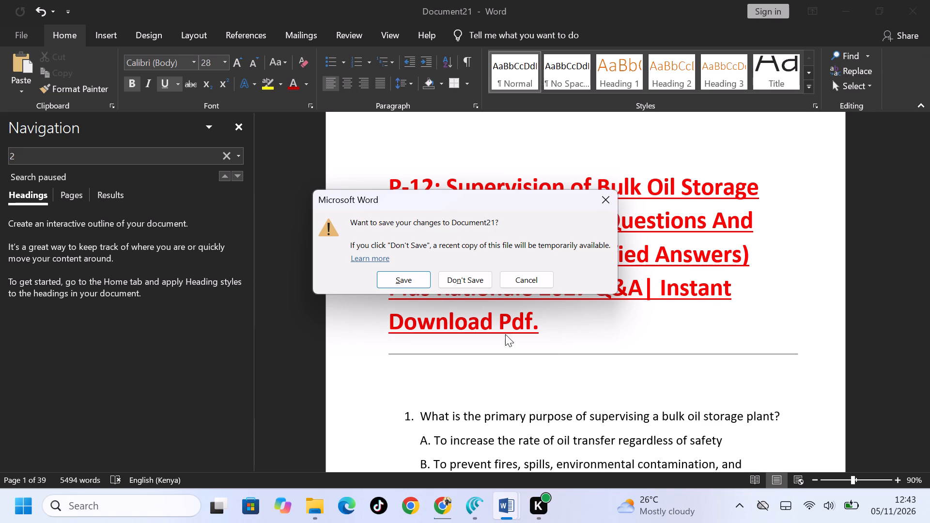
click(454, 269)
click(457, 284)
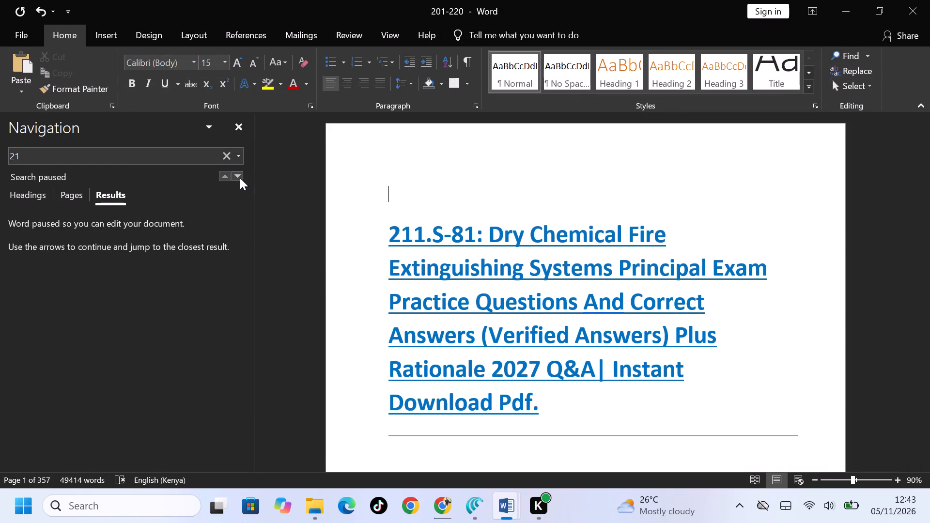
Cut the whole 211.S-81 section before the 212.Q-01 title and paste it into a new blank document.
click(240, 177)
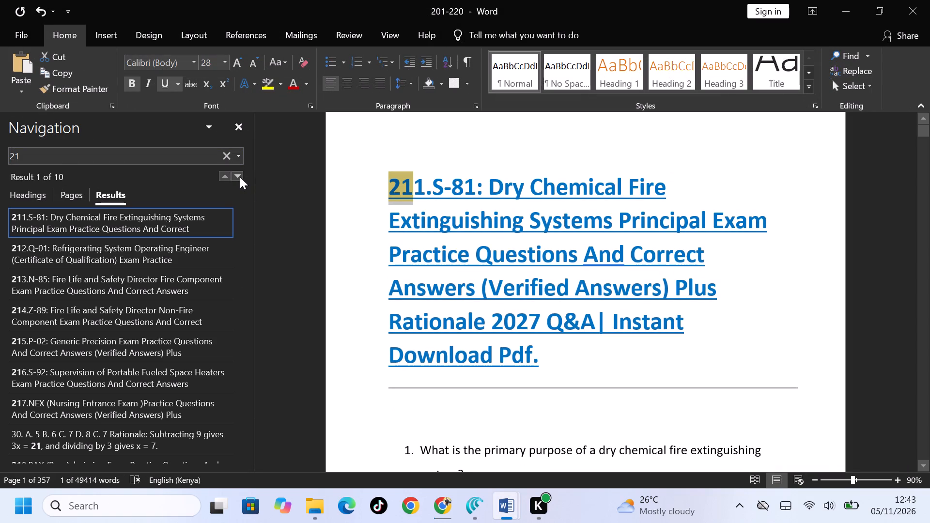
click(240, 177)
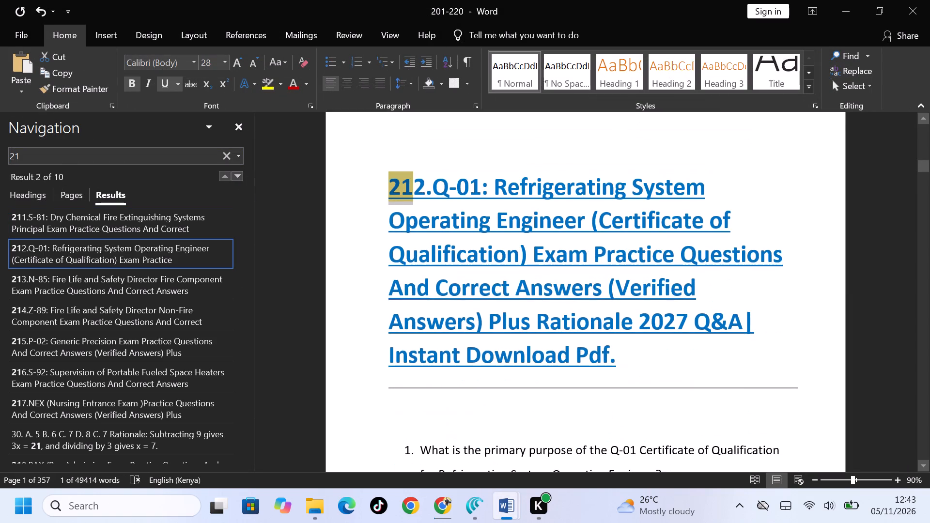
scroll(401, 207, up, 2)
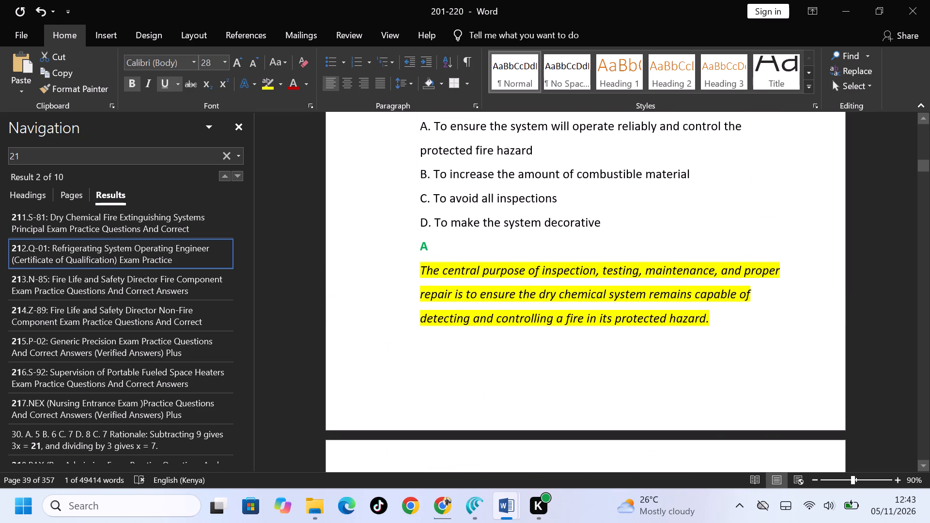
scroll(550, 212, down, 2)
scroll(550, 212, up, 3)
scroll(550, 212, down, 3)
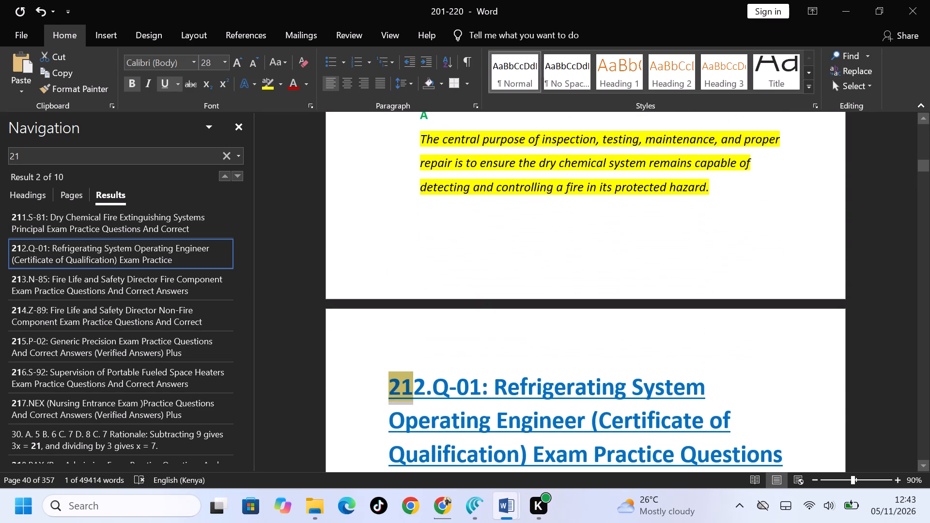
click(701, 216)
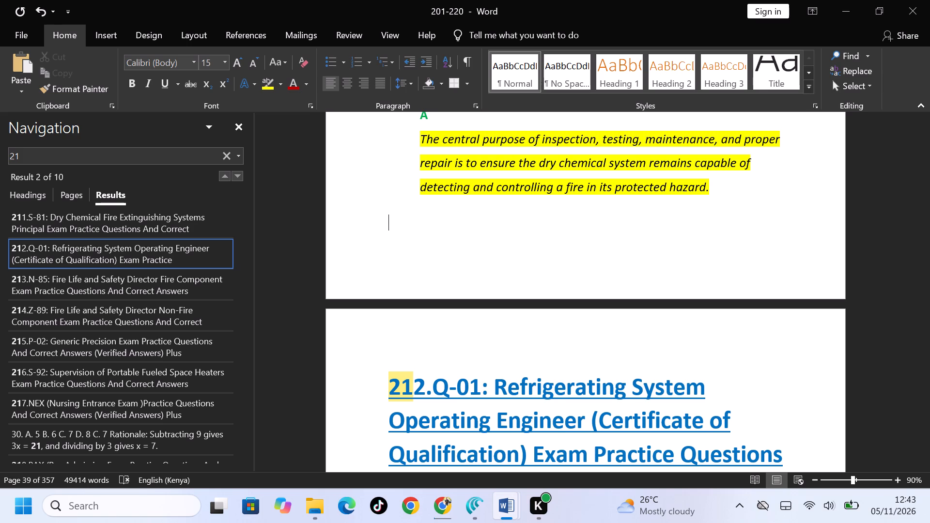
click(735, 213)
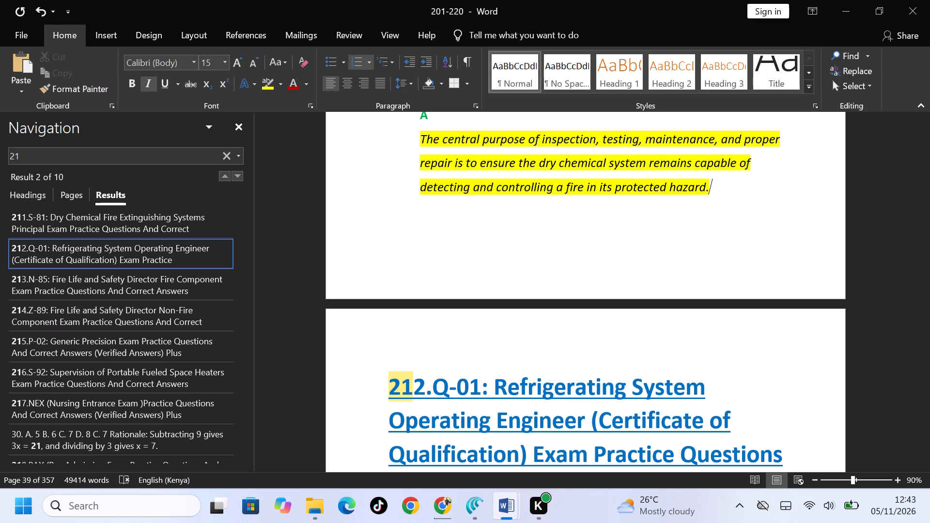
click(735, 213)
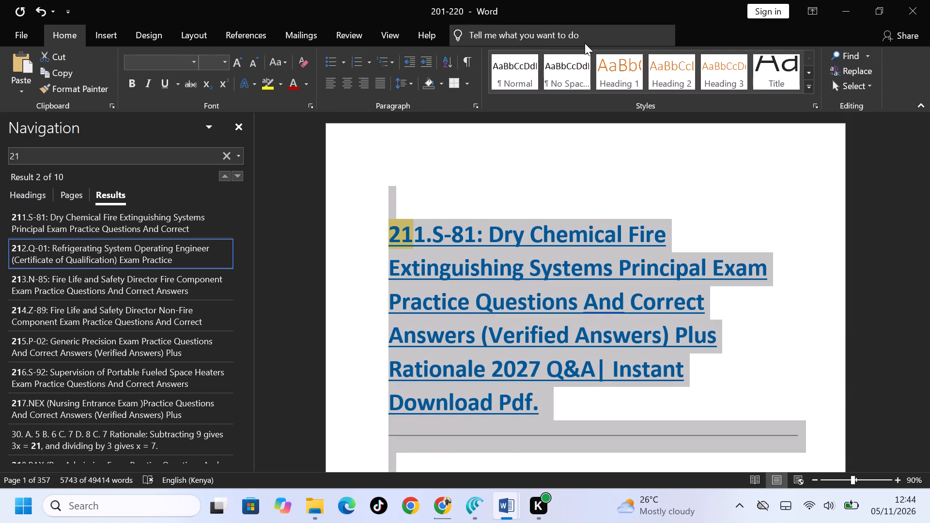
key(ctrl+x)
key(ctrl+n)
key(ctrl+v)
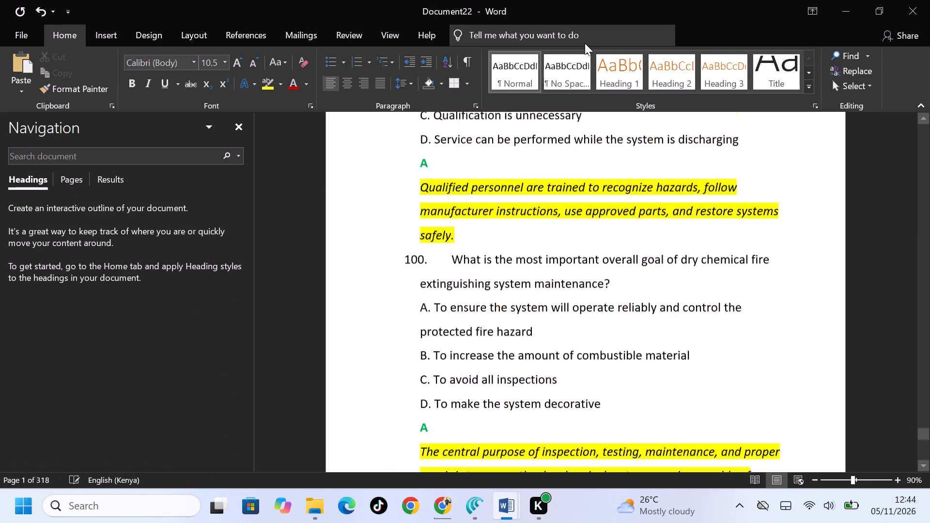
Search for 2 to reach the S-81 title in the new document and cut its number prefix "211.".
click(167, 151)
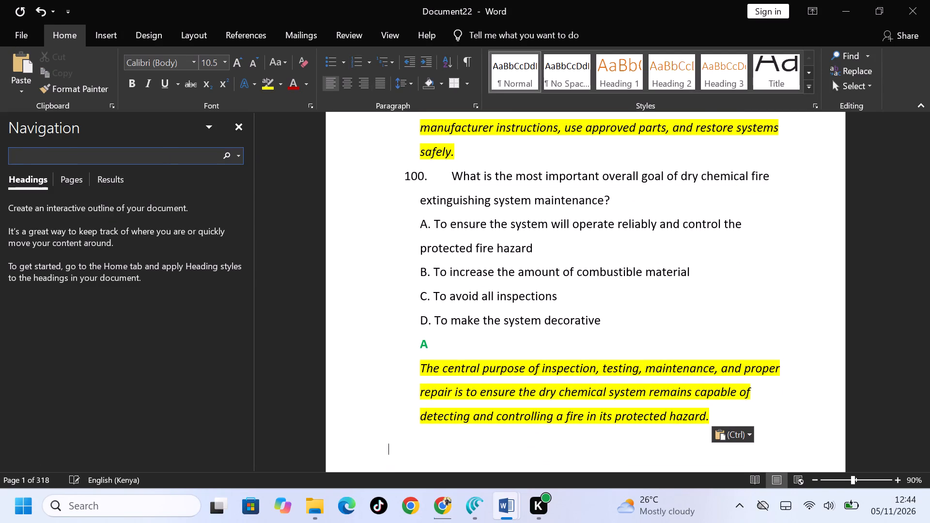
key(2)
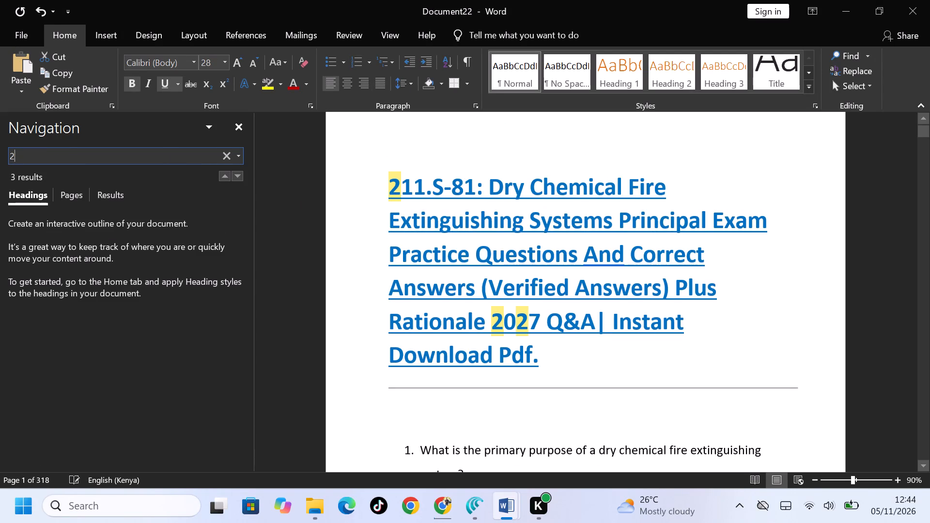
click(430, 190)
drag(430, 190, 330, 188)
scroll(430, 190, left, 1)
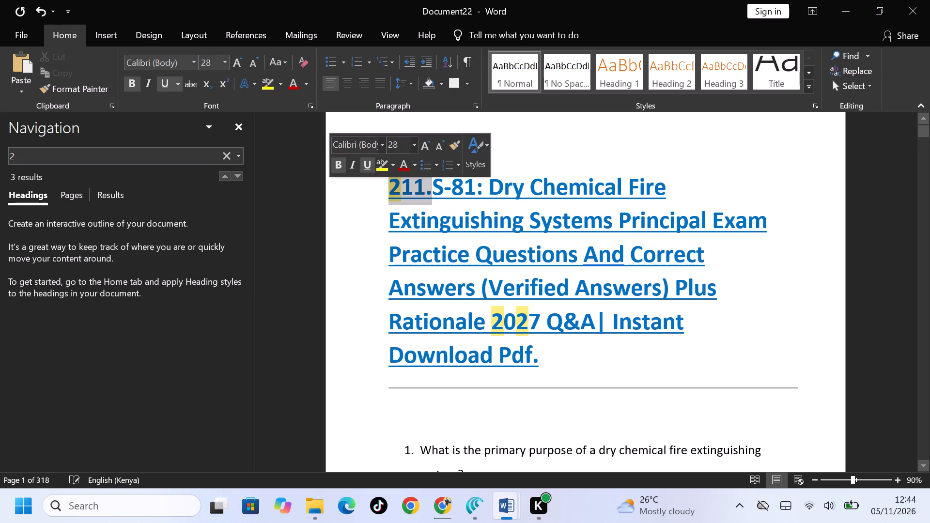
key(ctrl+x)
Save the S-81 document as a PDF named "S211." in the Abby folder.
key(ctrl+s)
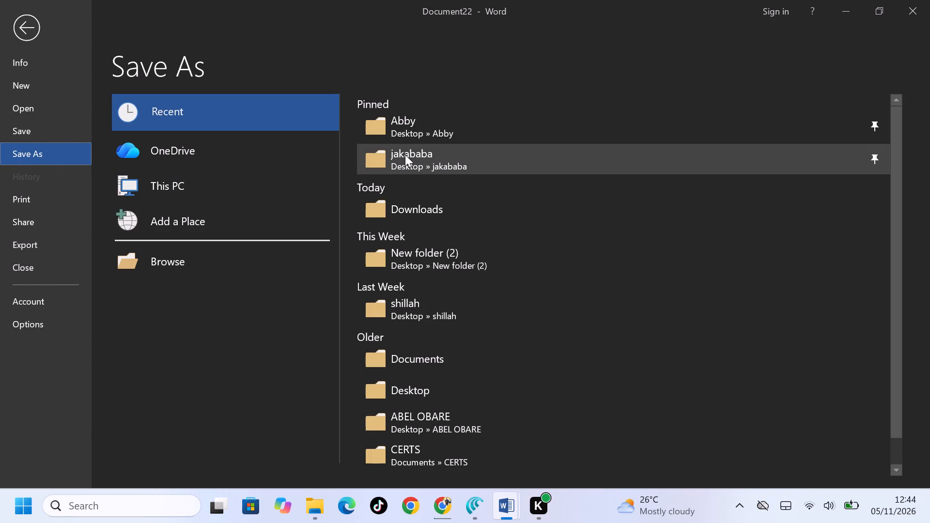
click(461, 138)
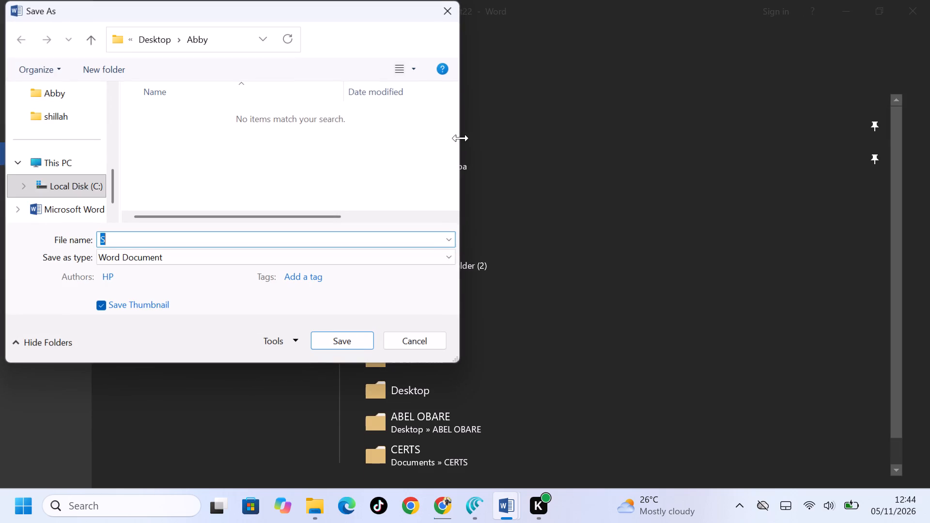
key(Right)
key(ctrl+v)
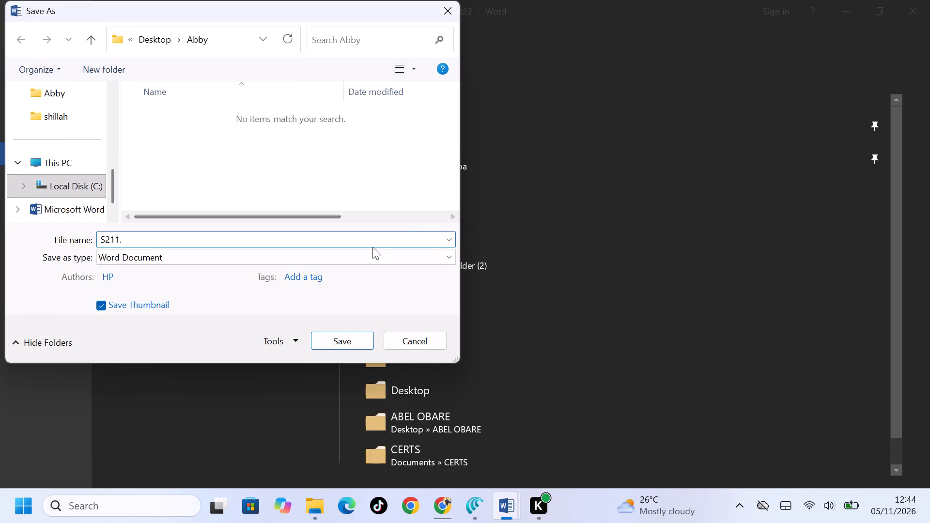
click(365, 257)
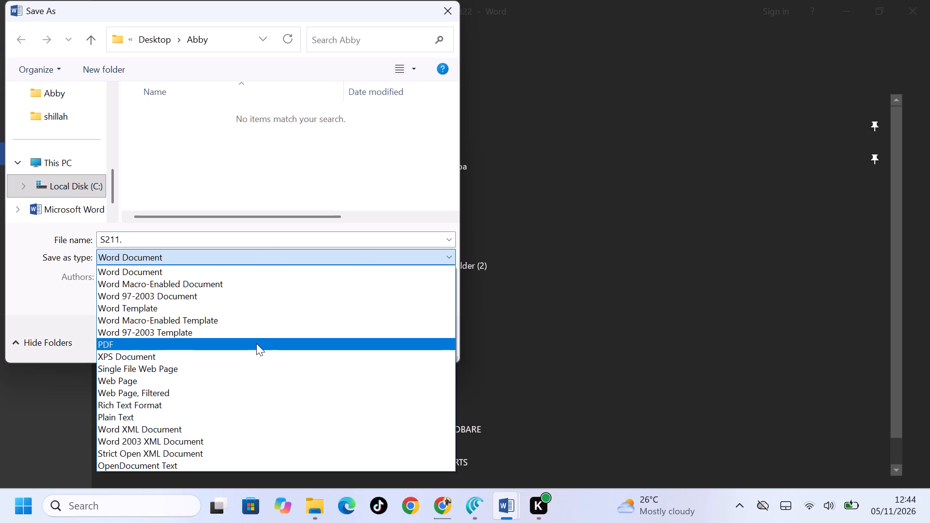
click(256, 343)
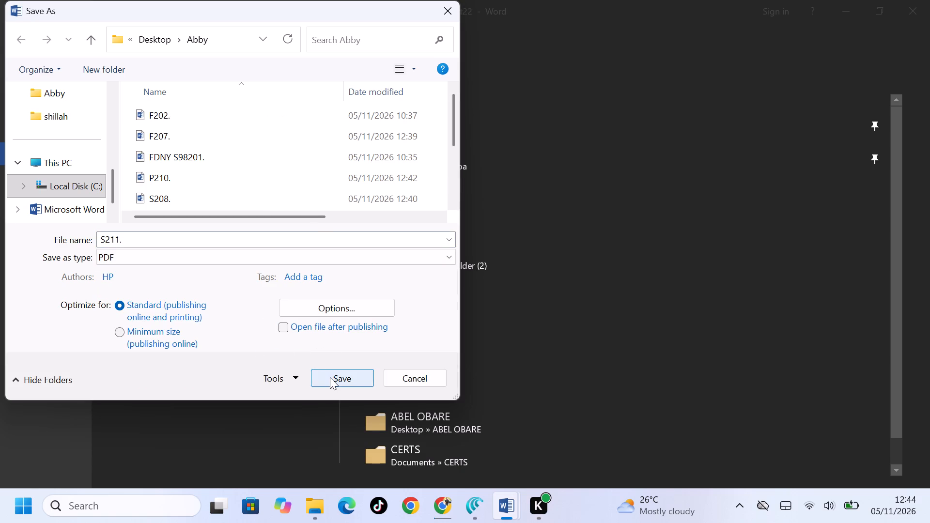
click(330, 377)
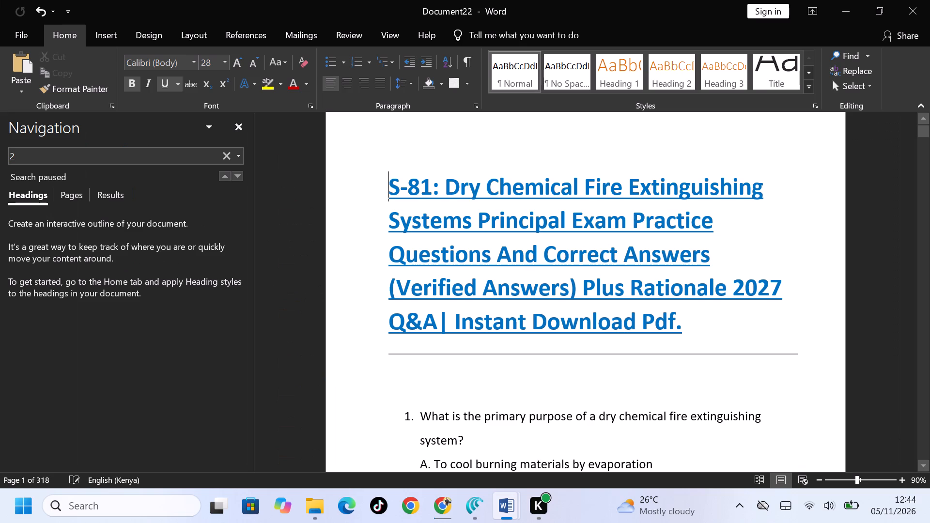
Close the new S-81 document without saving it as a Word file.
click(927, 0)
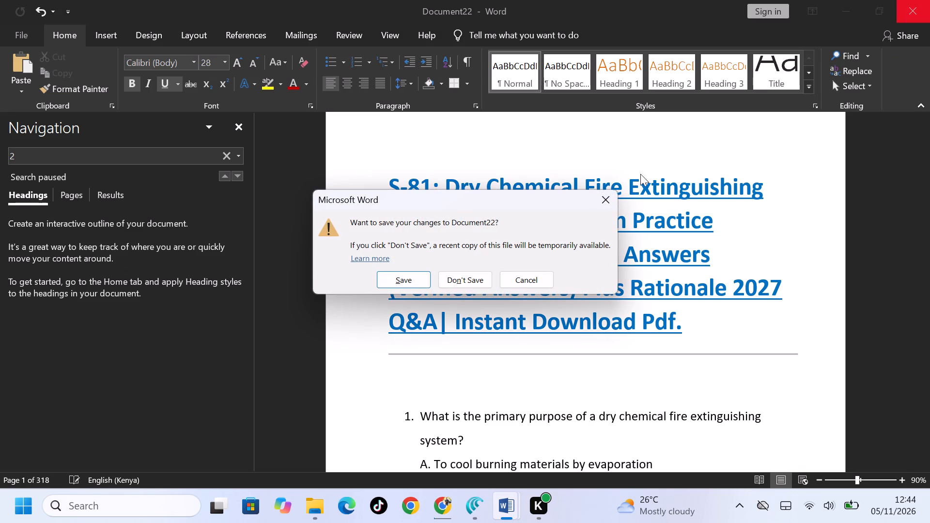
click(467, 282)
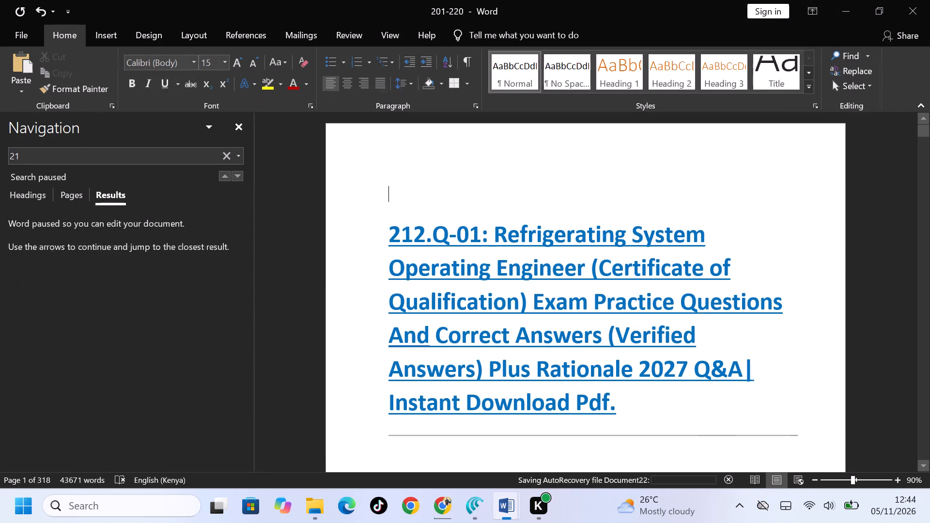
Cut the whole 212.Q-01 section before the 213.N-85 title and paste it into a new blank document.
click(242, 173)
click(242, 173)
scroll(594, 190, up, 1)
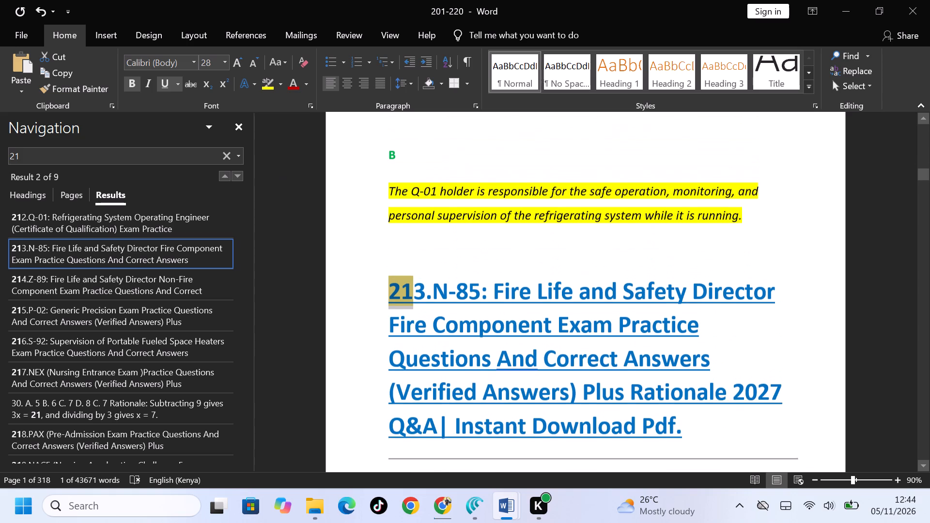
click(767, 232)
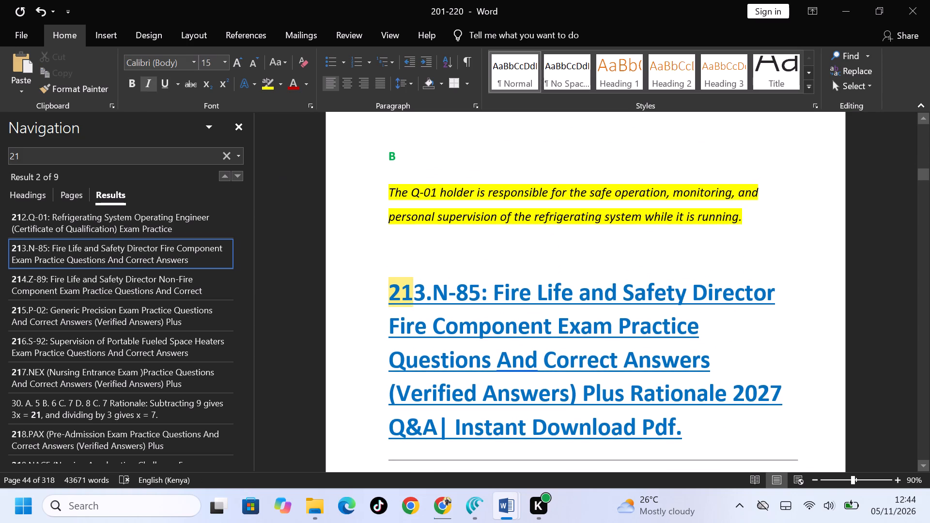
click(776, 243)
scroll(757, 222, left, 1)
scroll(499, 42, down, 1)
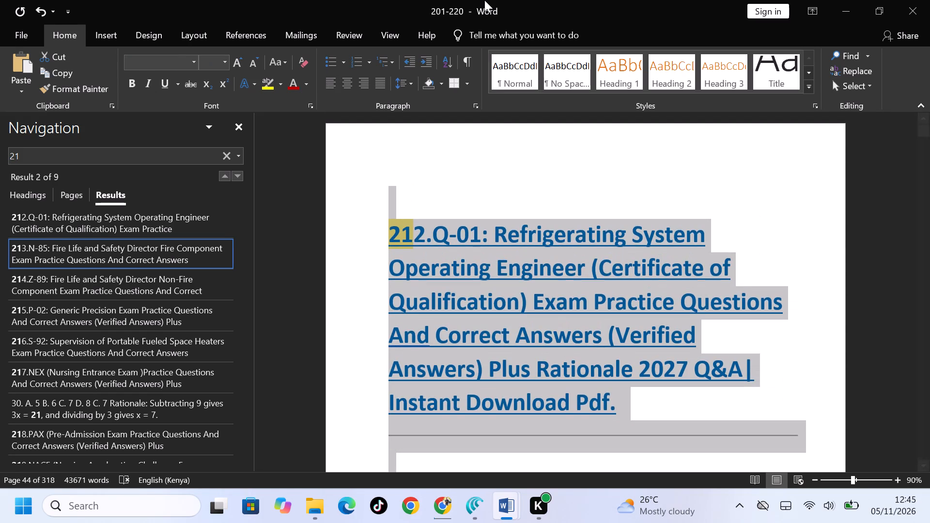
key(ctrl+x)
key(ctrl+n)
key(ctrl+v)
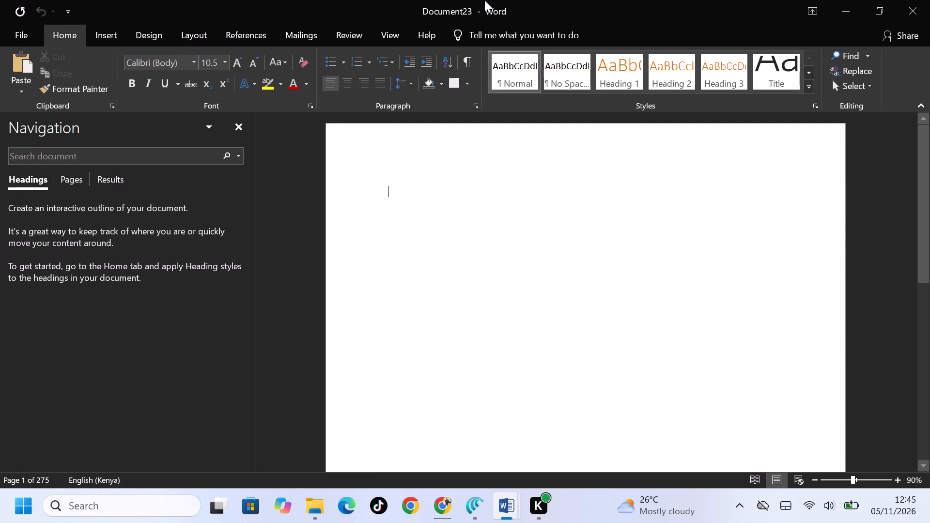
Search for 2 to reach the Q-01 title in the new document and cut its number prefix "212.".
click(77, 157)
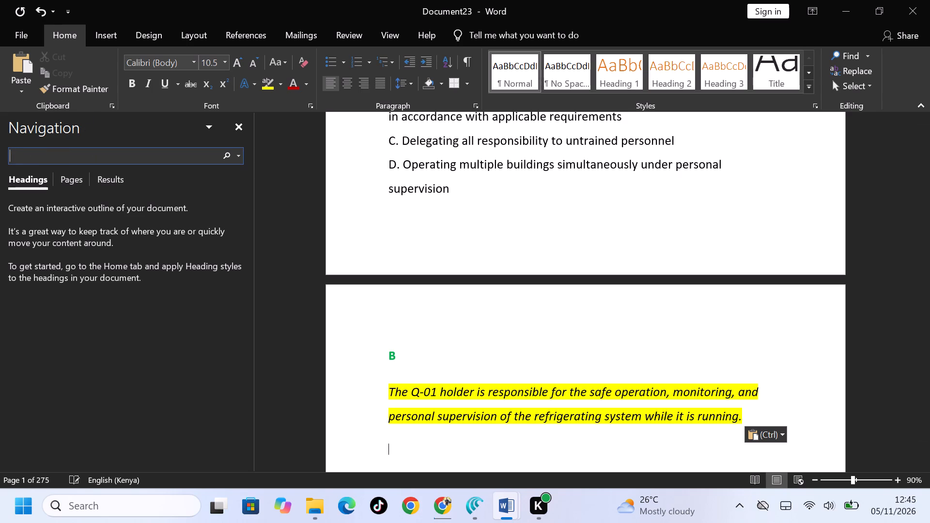
key(2)
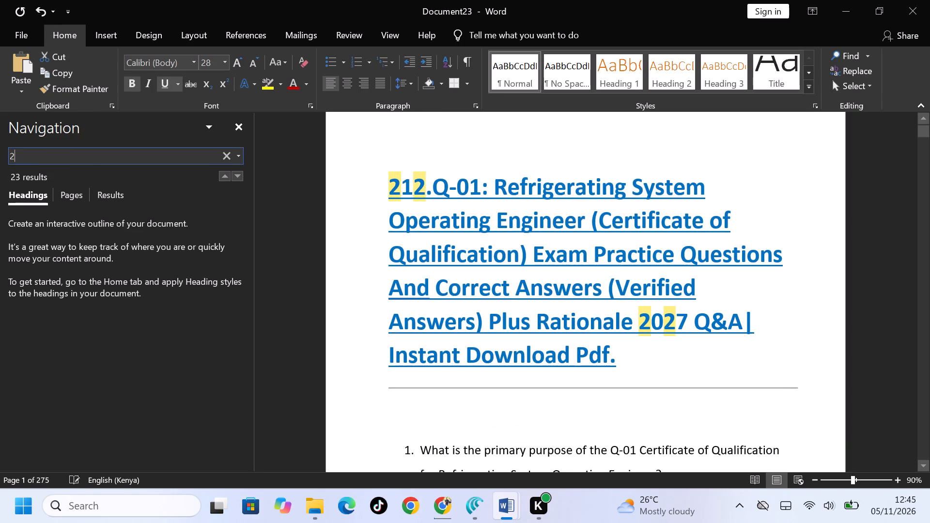
click(431, 185)
drag(431, 185, 339, 195)
scroll(414, 185, left, 1)
key(ctrl+x)
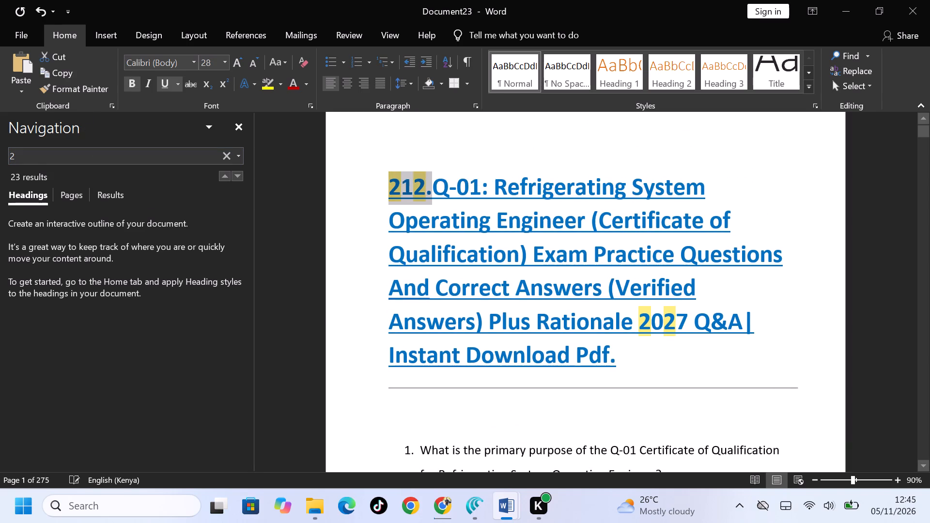
Save the Q-01 document as a PDF named "Q212." in the Abby folder.
key(ctrl+s)
click(503, 118)
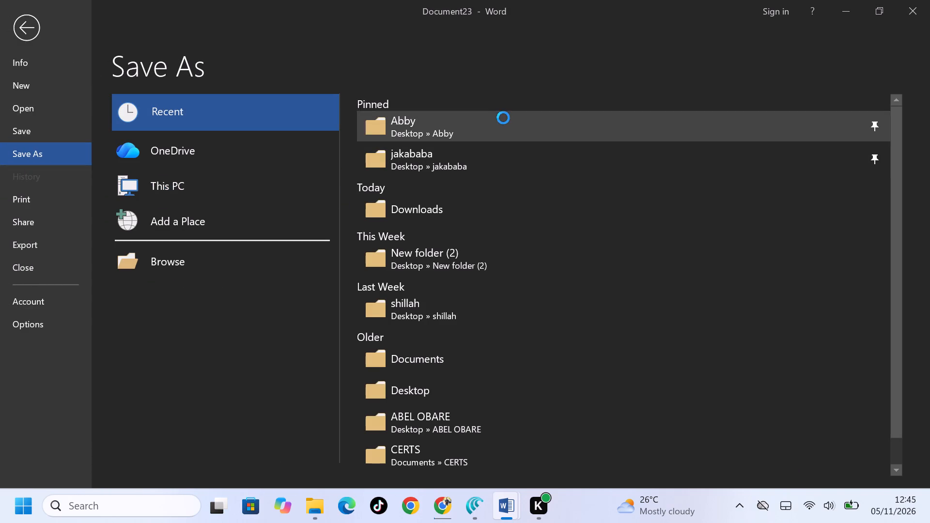
key(Right)
key(ctrl+v)
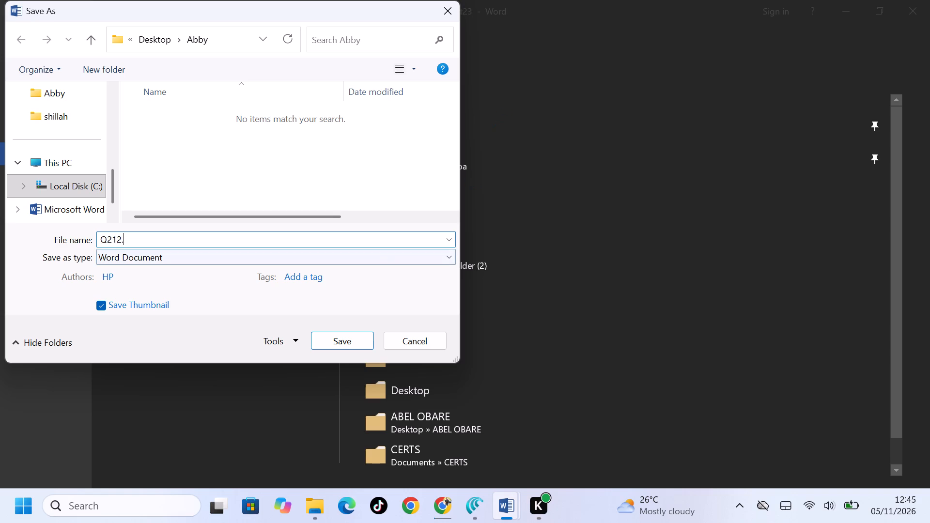
click(413, 250)
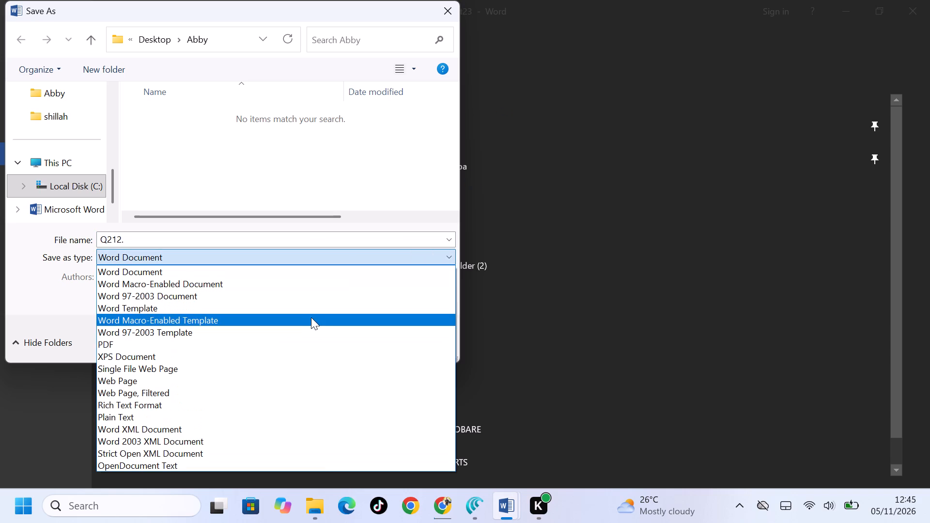
click(294, 343)
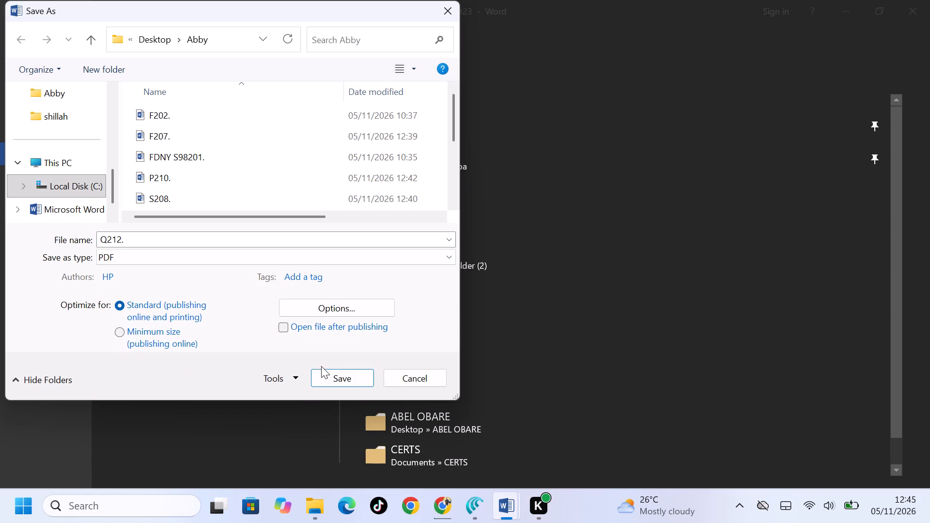
click(325, 372)
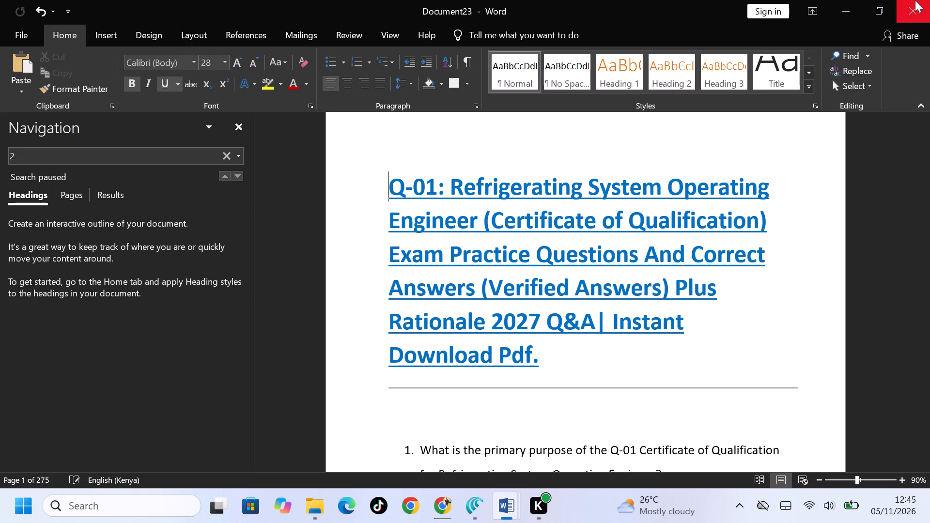
Close the new Q-01 document without saving it as a Word file.
click(929, 0)
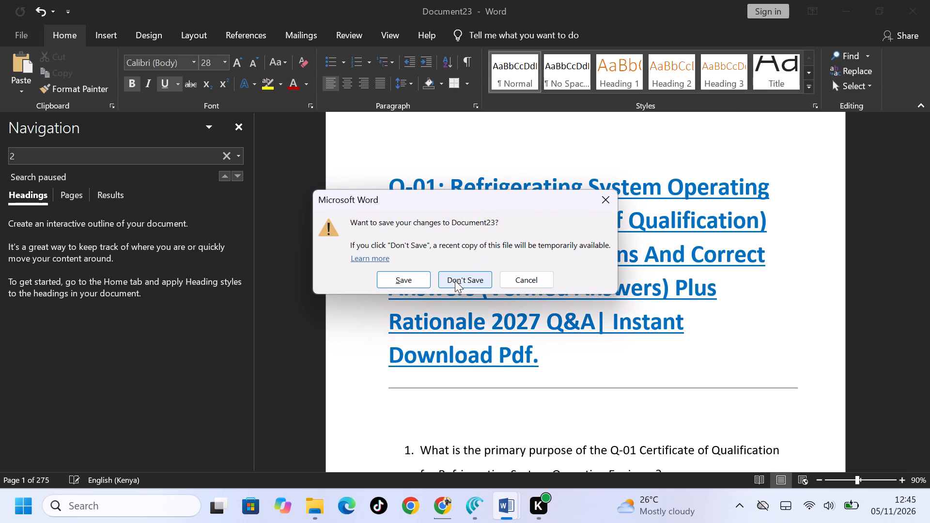
click(455, 280)
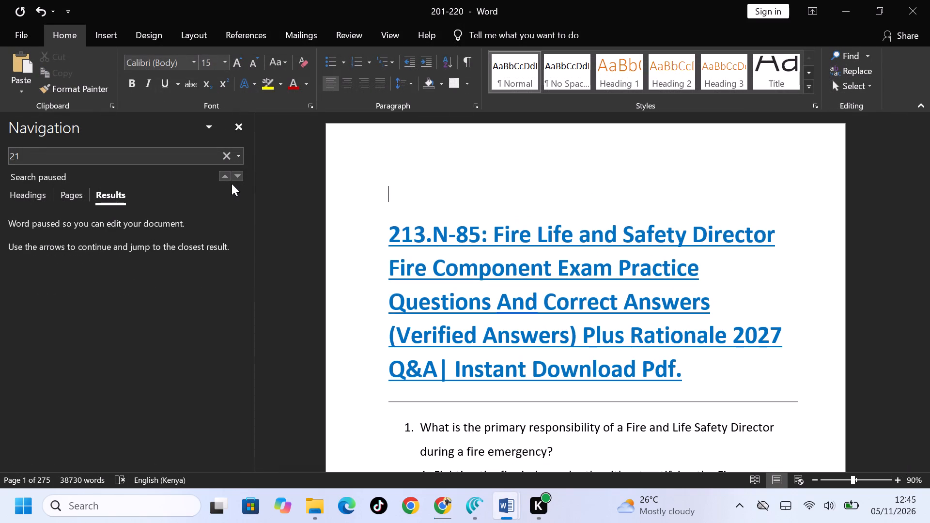
Cut the whole 213.N-85 section before the 214.Z-89 title and paste it into a new blank document.
click(241, 175)
click(241, 175)
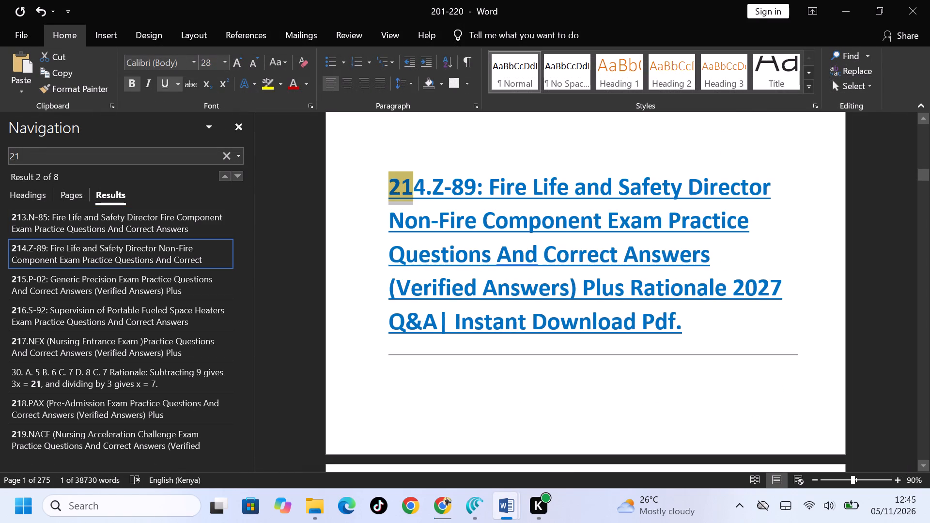
scroll(511, 199, up, 1)
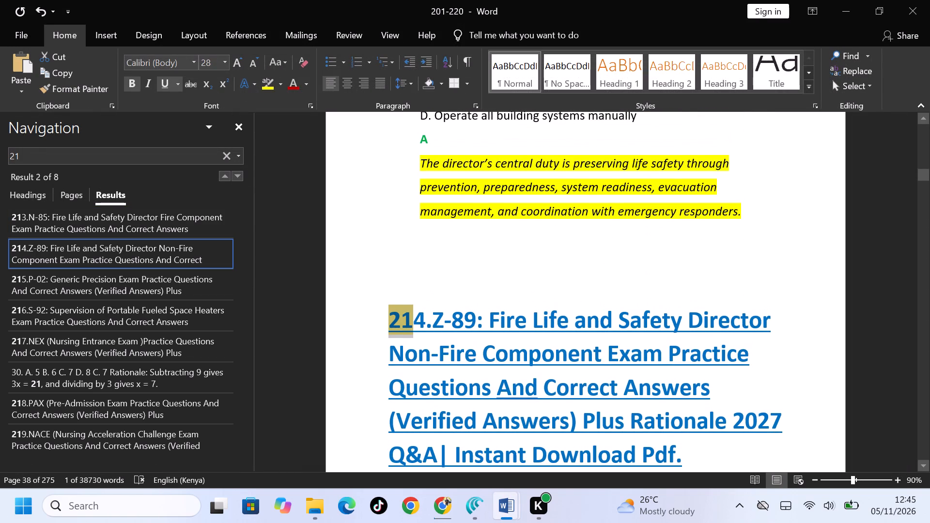
click(764, 212)
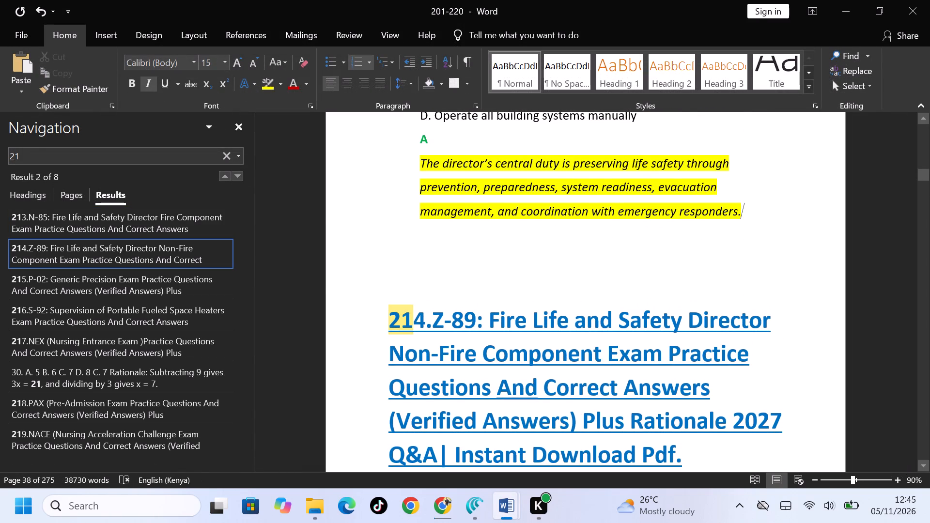
click(764, 212)
scroll(759, 209, left, 1)
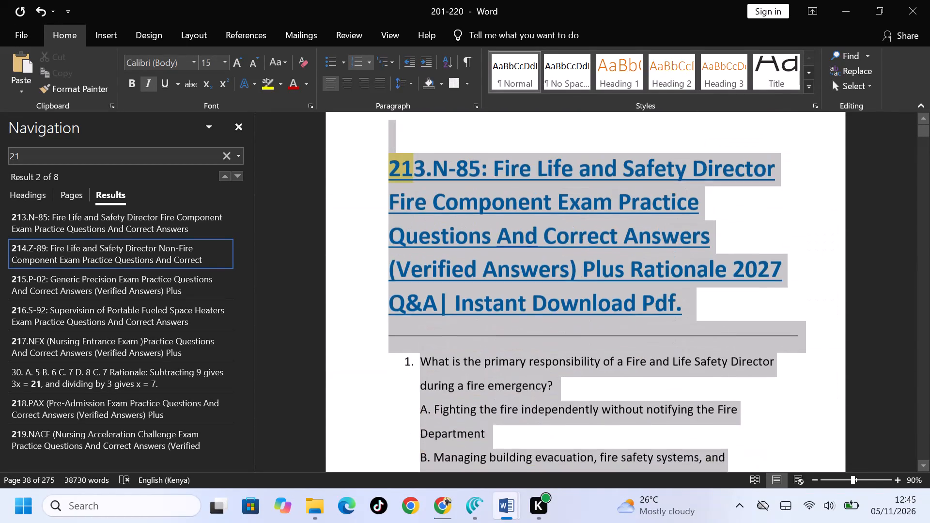
key(ctrl+x)
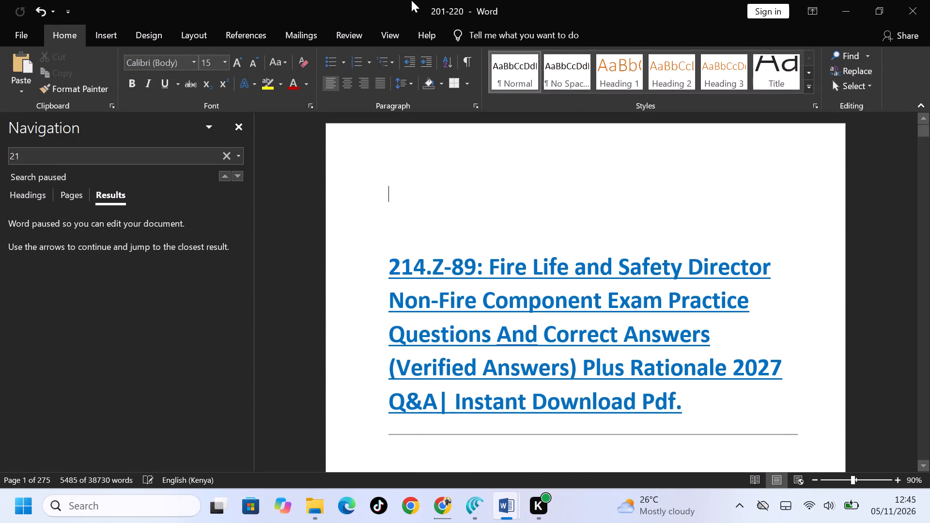
key(ctrl+n)
key(ctrl+v)
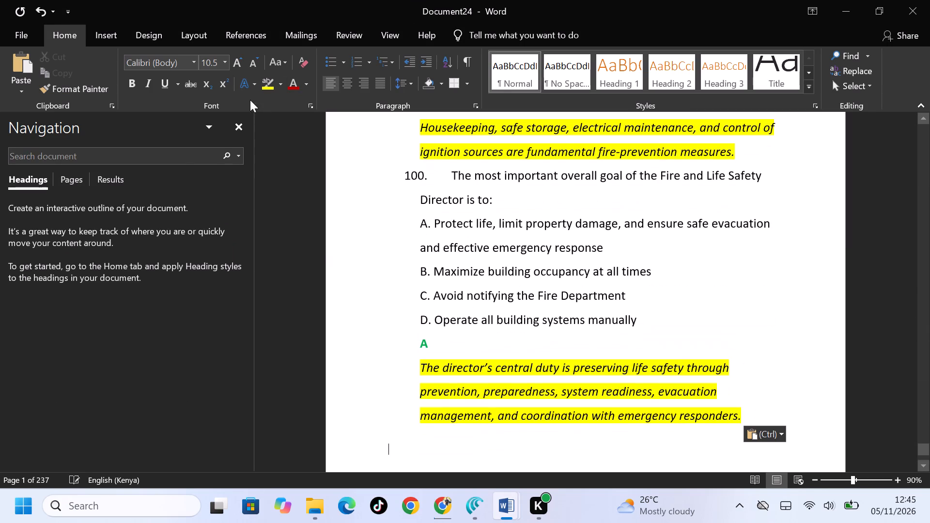
Search for 2 to reach the N-85 title in the new document and cut its number prefix "213.".
click(169, 155)
key(2)
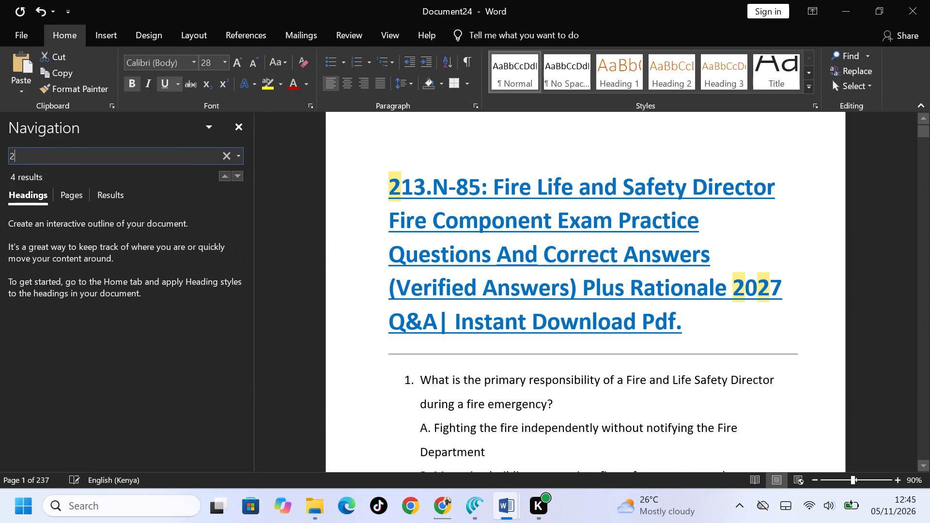
drag(435, 190, 355, 181)
scroll(422, 186, left, 1)
key(ctrl+x)
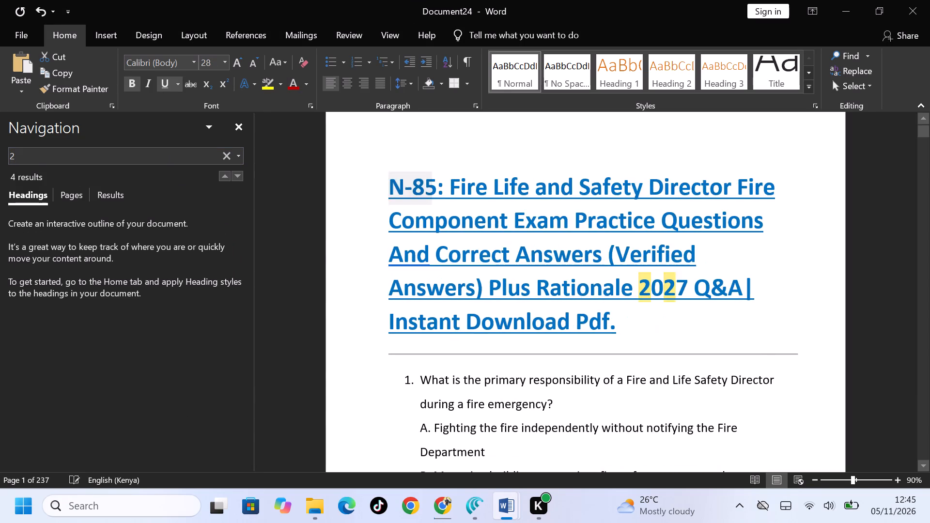
Save the N-85 document as a PDF named "N213." in the Abby folder.
key(ctrl+s)
double_click(450, 129)
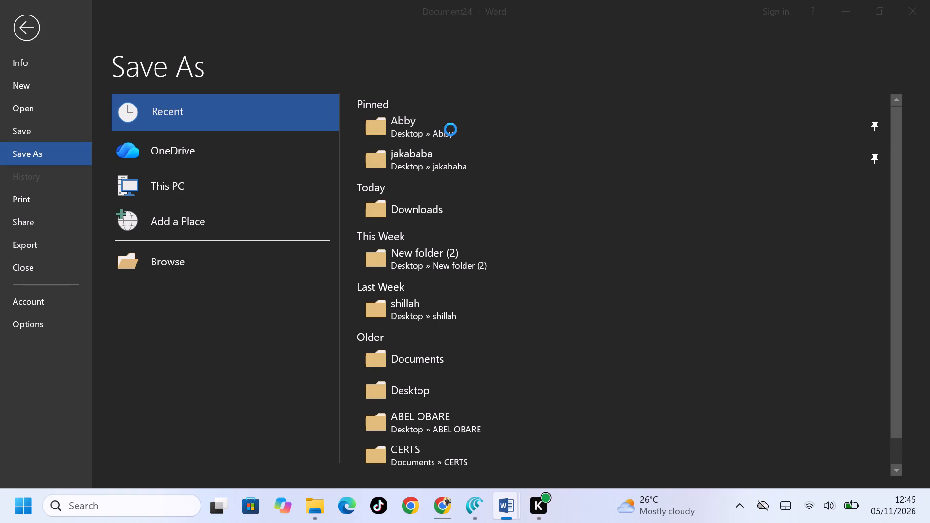
key(Right)
key(ctrl+v)
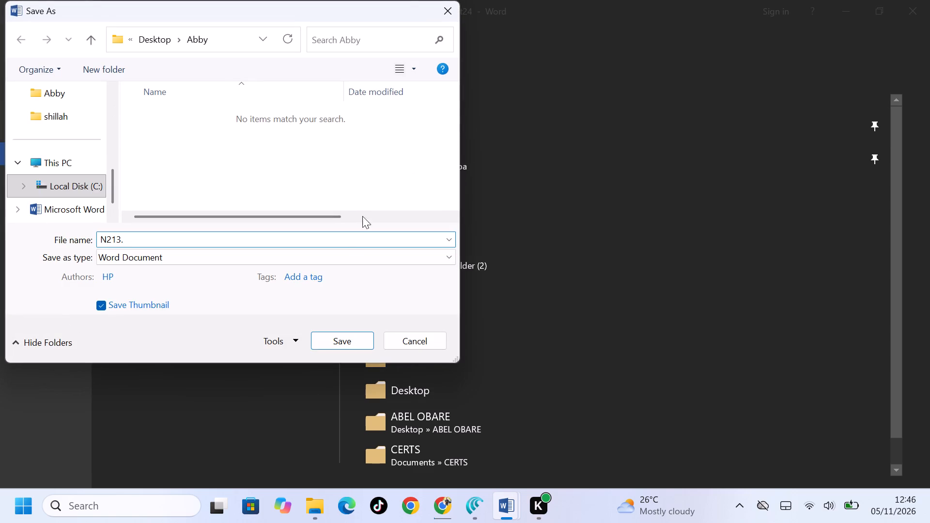
click(344, 260)
click(259, 341)
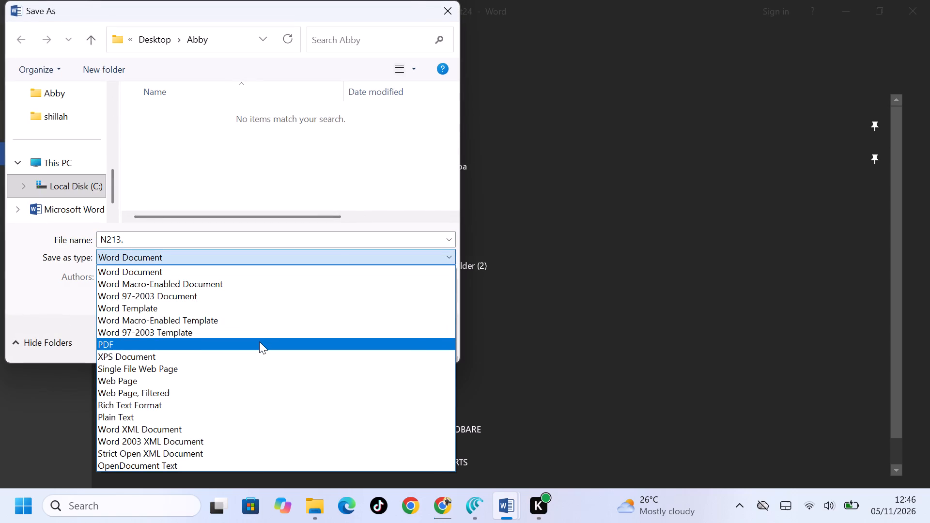
click(337, 387)
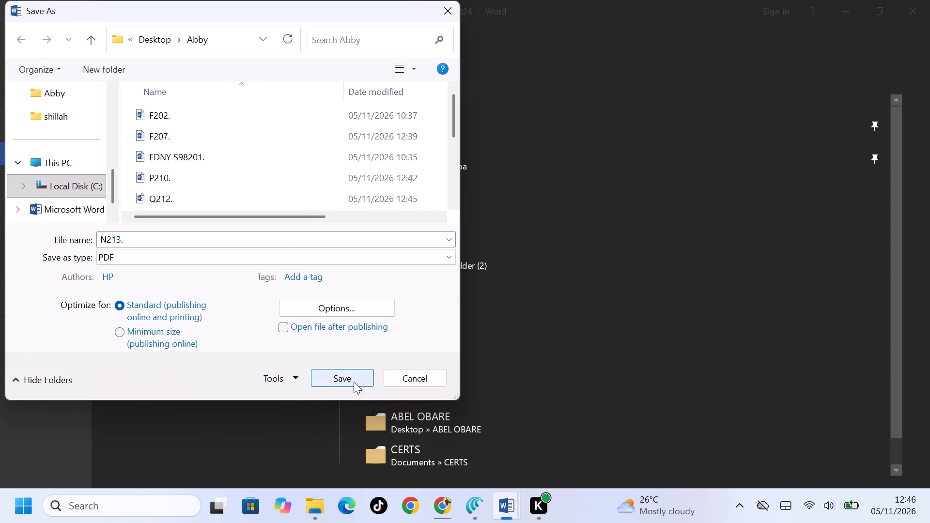
click(354, 382)
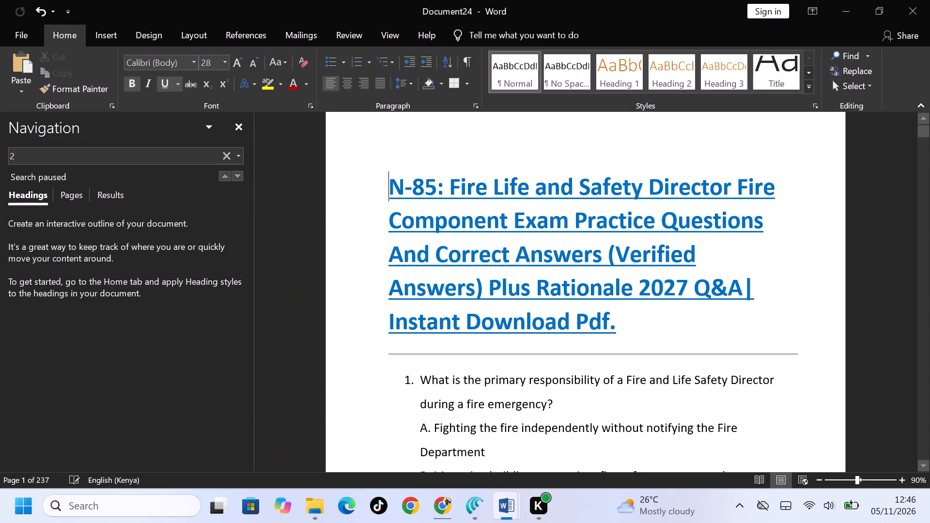
Close the new N-85 document without saving it as a Word file.
click(929, 5)
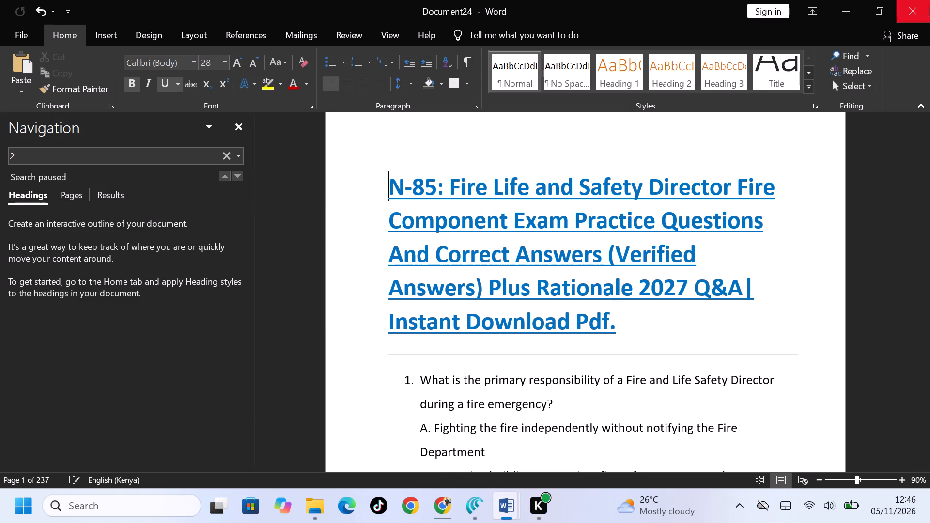
click(485, 277)
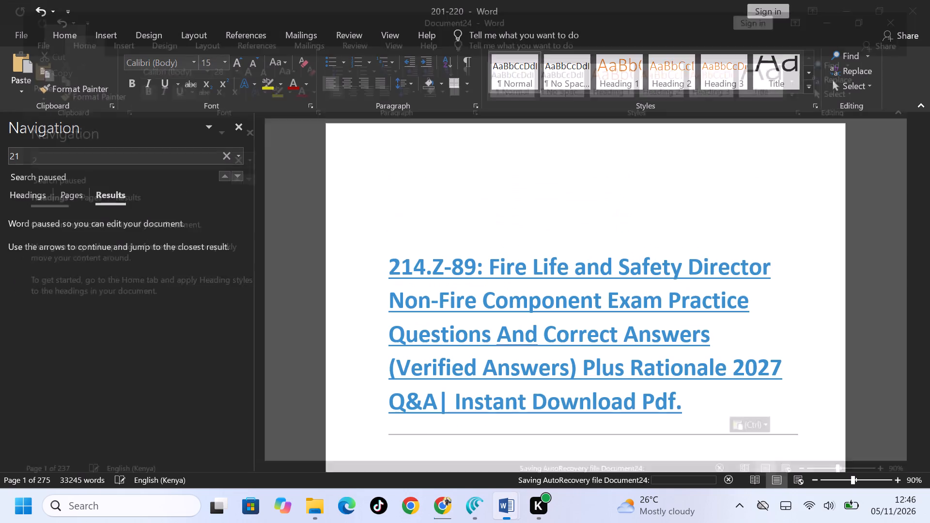
Delete the blank lines above the 214.Z-89 title at the start of the 201-220 document.
key(BackSpace)
key(BackSpace)
key(BackSpace)
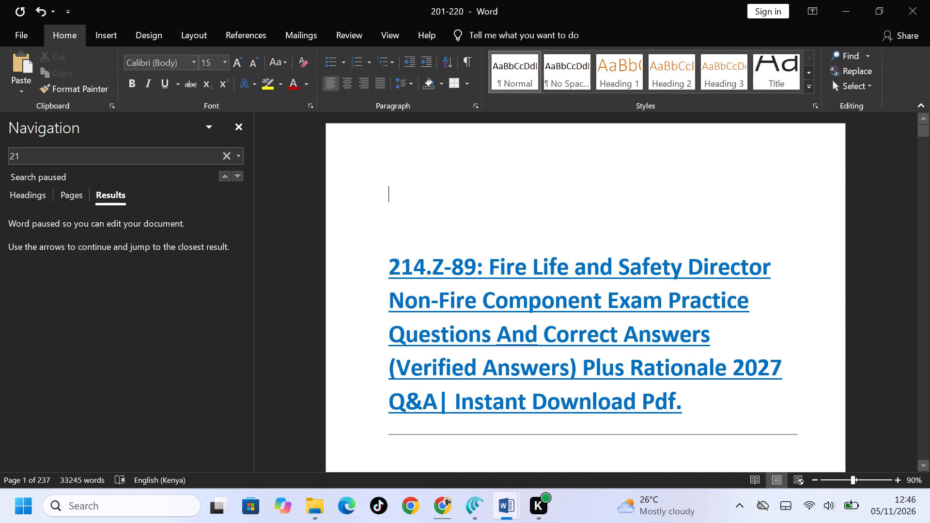
key(Delete)
key(Delete)
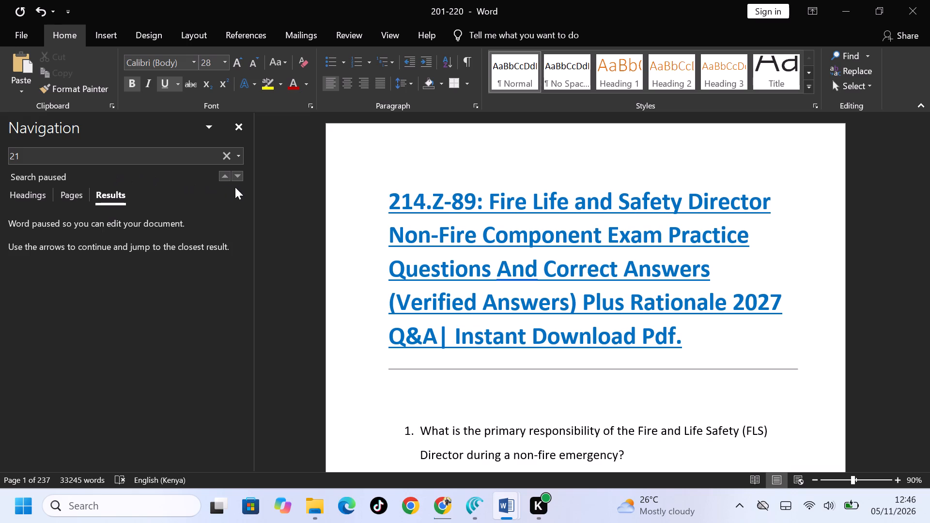
Cut the whole 214.Z-89 section before the 215.P-02 title and paste it into a new blank document.
click(236, 173)
click(236, 173)
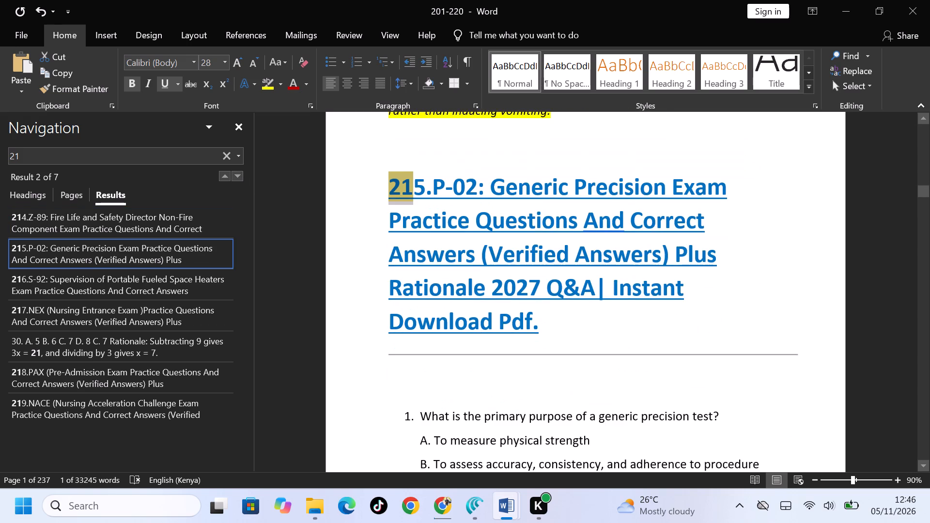
scroll(479, 231, up, 1)
scroll(479, 231, right, 1)
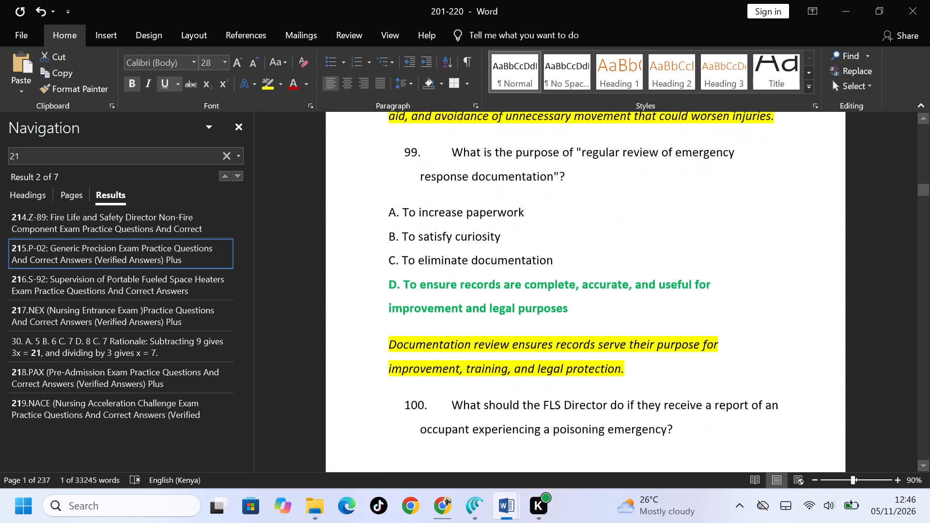
scroll(479, 231, right, 1)
scroll(479, 231, down, 1)
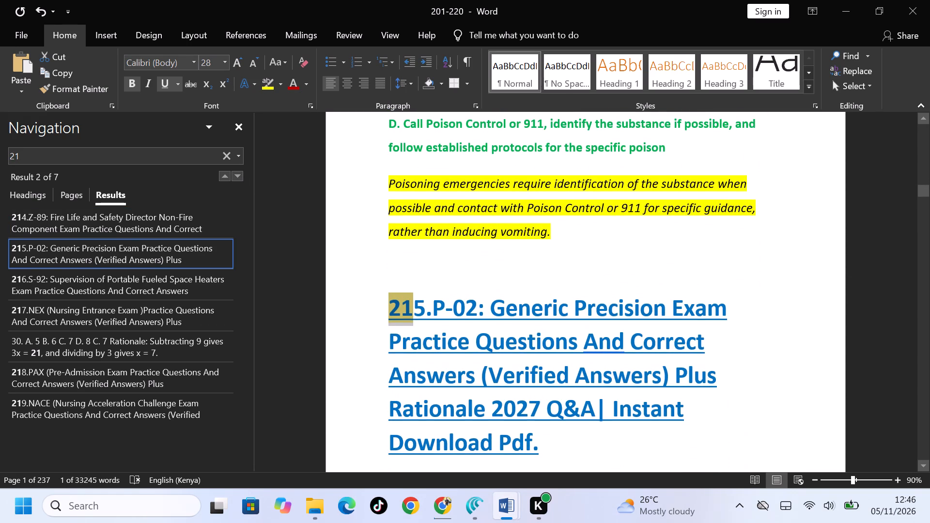
click(563, 249)
drag(563, 249, 384, 0)
scroll(563, 249, down, 1)
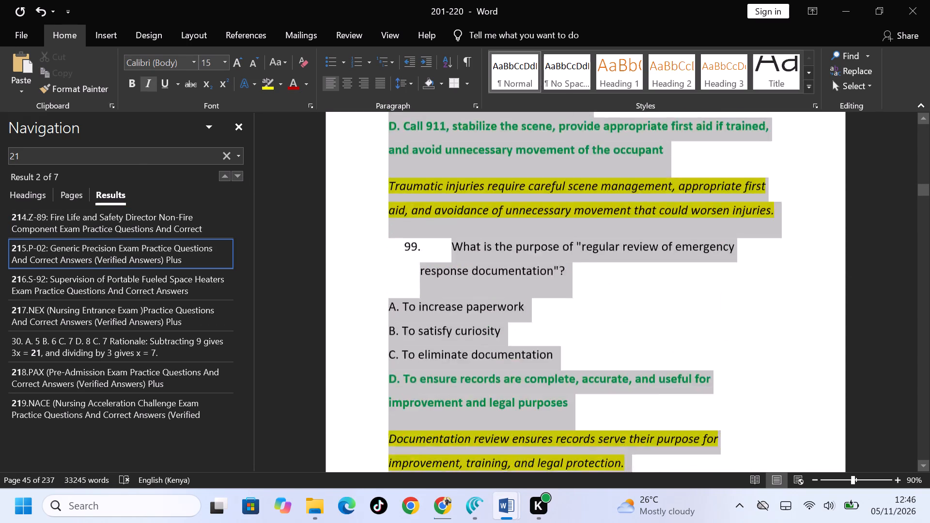
drag(384, 0, 397, 0)
scroll(386, 0, down, 1)
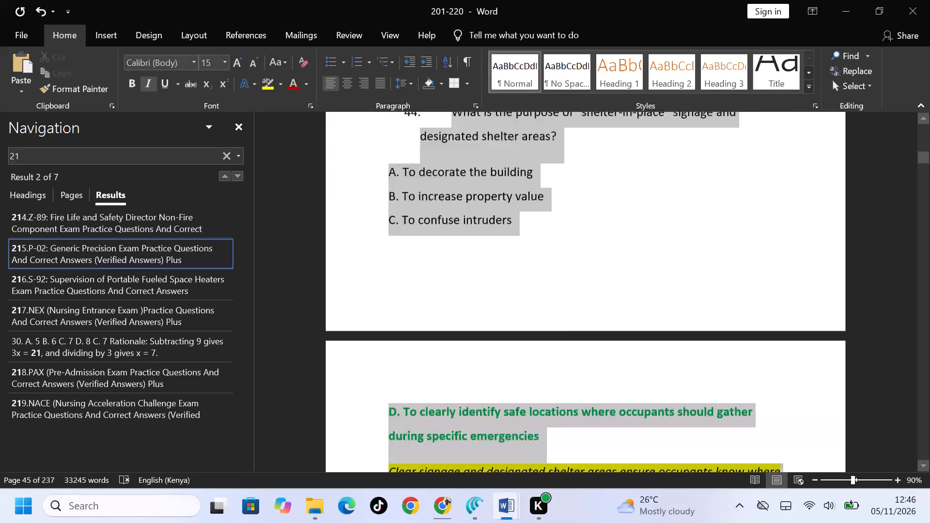
drag(397, 0, 399, 2)
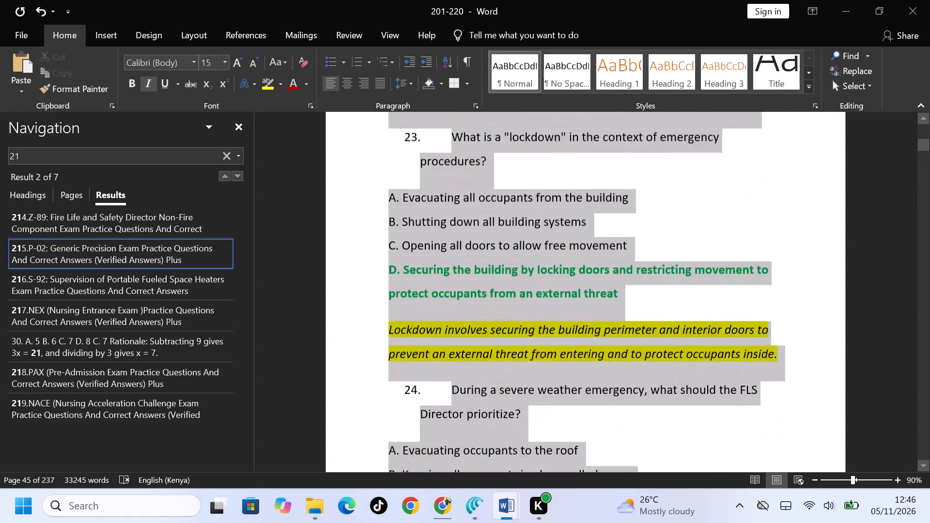
drag(399, 2, 399, 2)
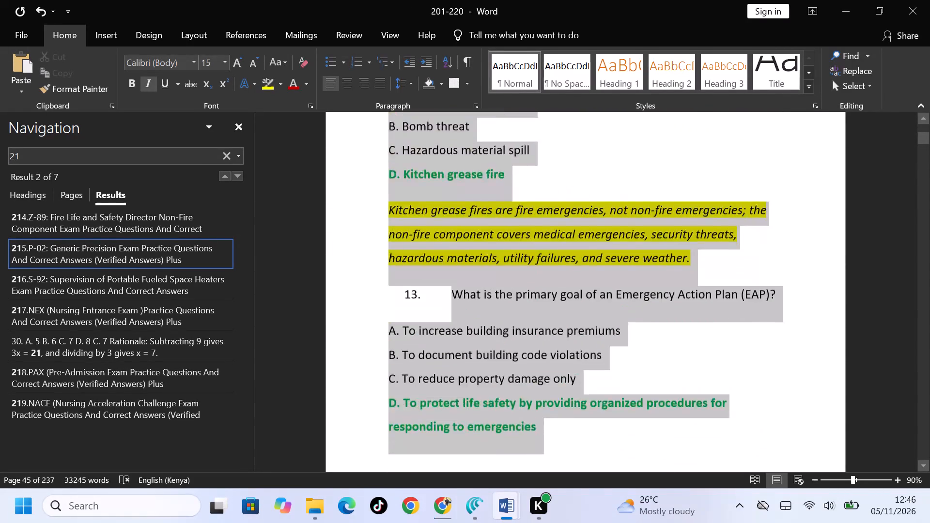
drag(399, 2, 399, 0)
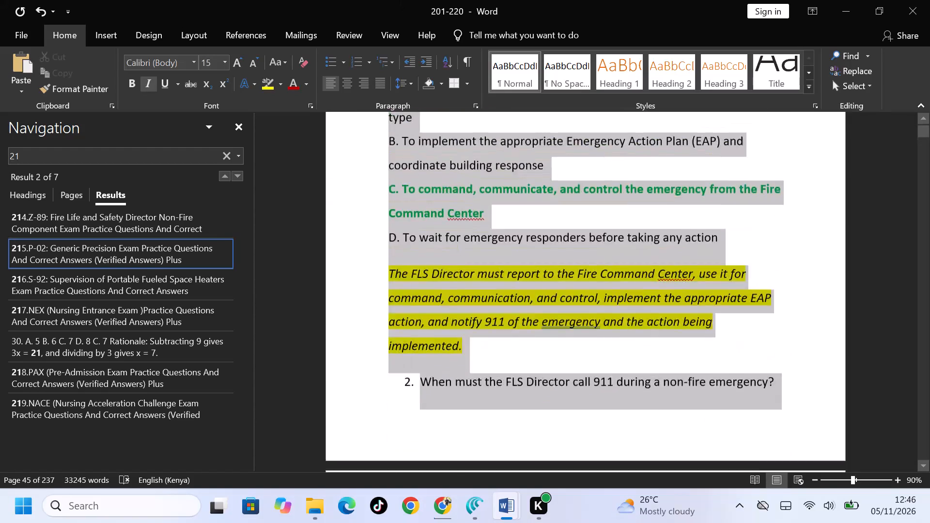
drag(399, 0, 392, 0)
scroll(399, 0, left, 1)
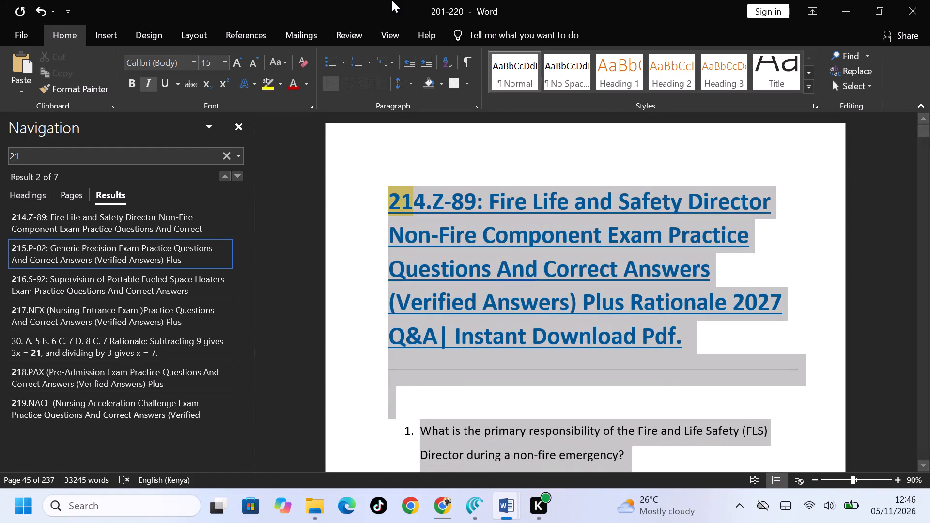
key(ctrl+x)
key(ctrl+n)
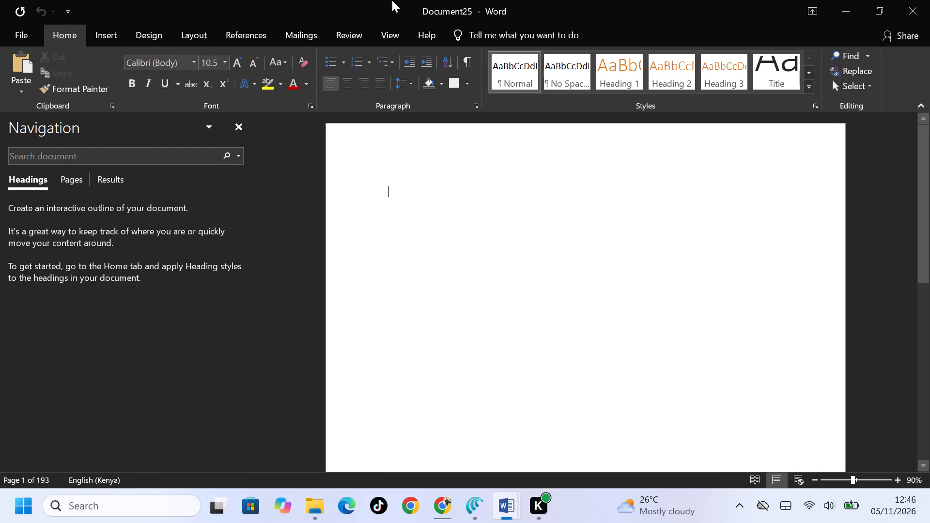
key(ctrl+v)
Search for 2 to reach the Z-89 title in the new document and cut its number prefix "214.".
click(157, 160)
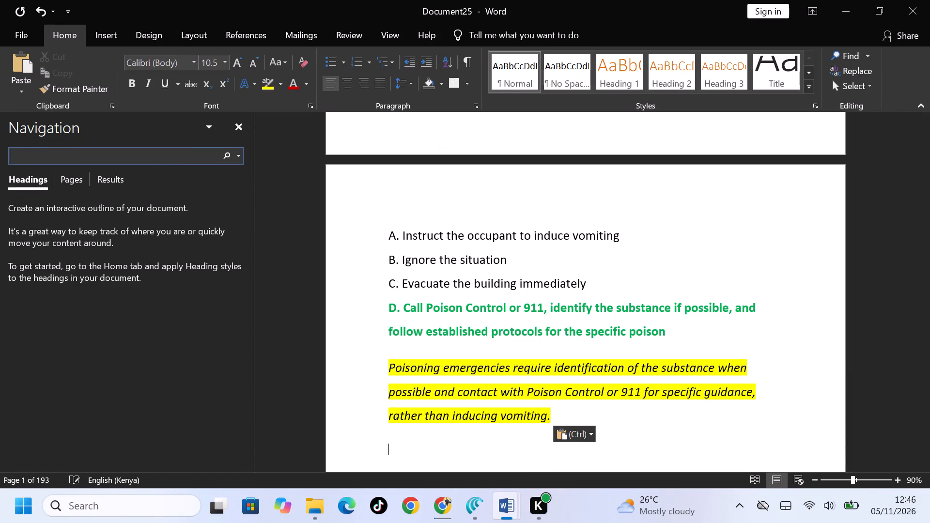
key(2)
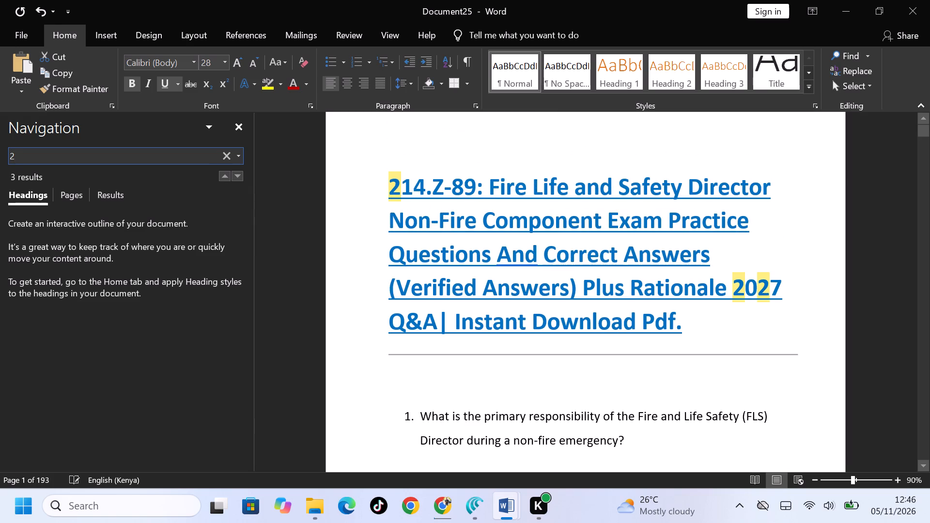
click(434, 184)
drag(434, 184, 326, 183)
scroll(410, 181, left, 1)
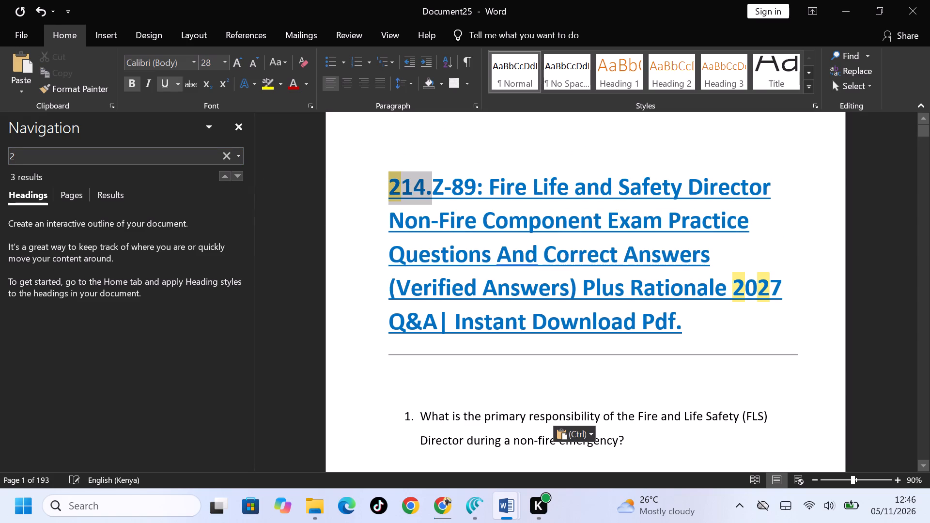
key(ctrl+x)
Save the Z-89 document in the Abby folder as a PDF named "Z214.".
key(ctrl+s)
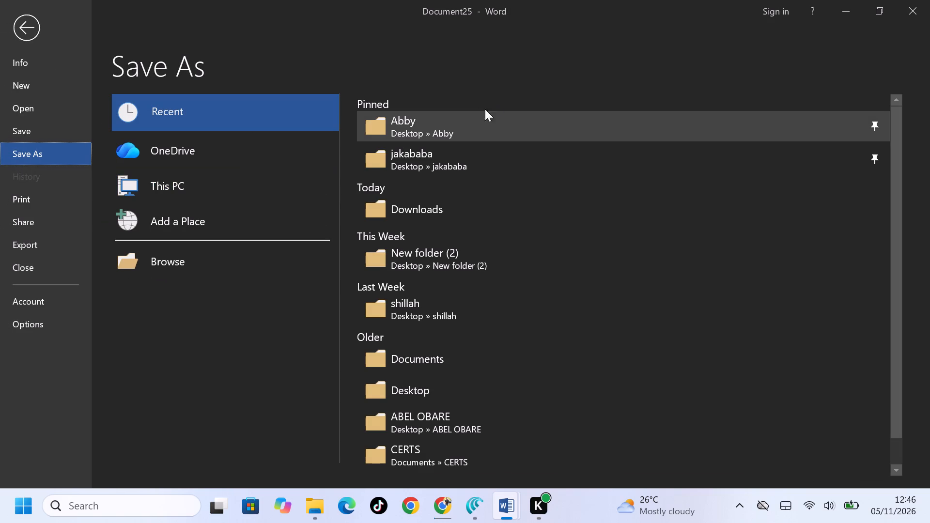
click(467, 117)
key(Right)
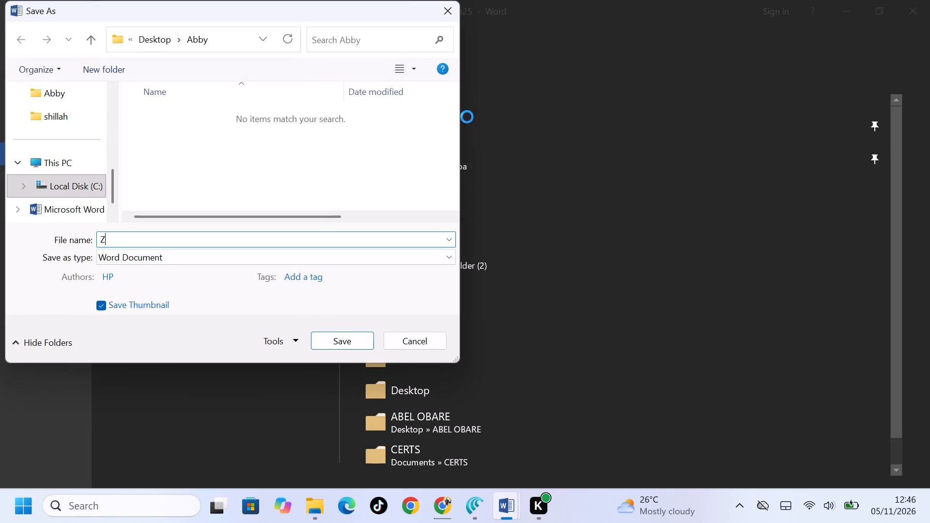
key(ctrl+v)
click(332, 260)
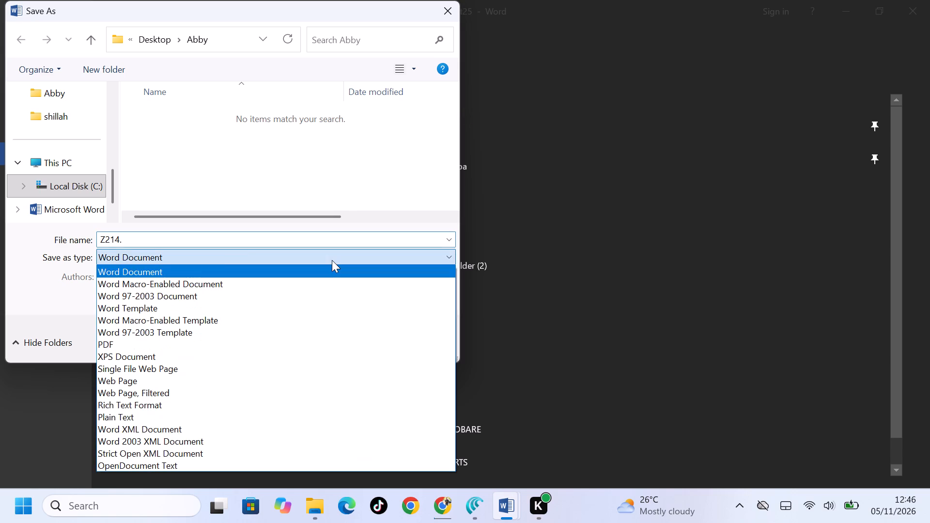
click(222, 345)
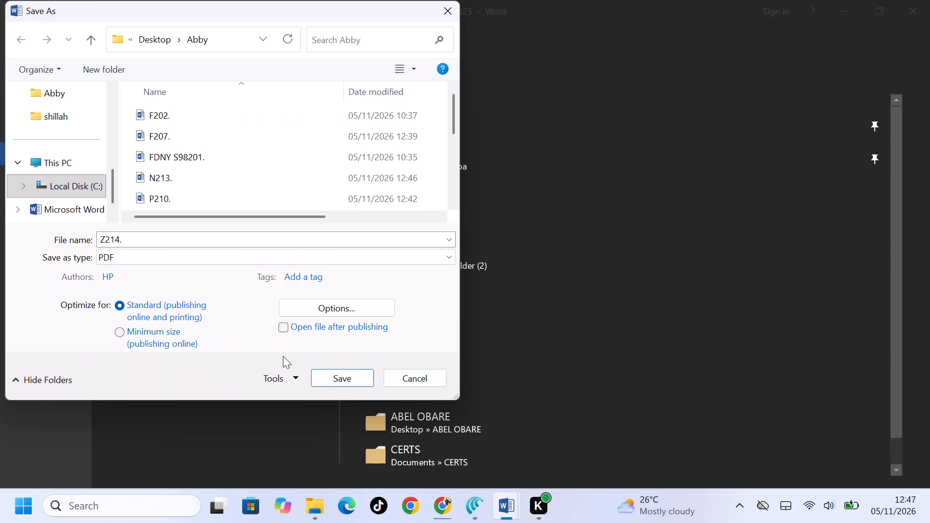
click(359, 377)
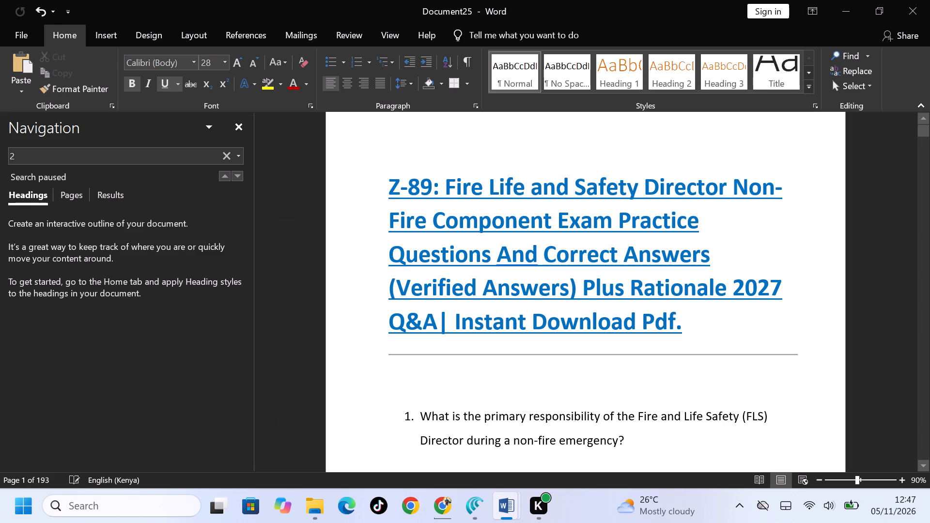
Close the new Z-89 document without saving it as a Word file.
click(929, 1)
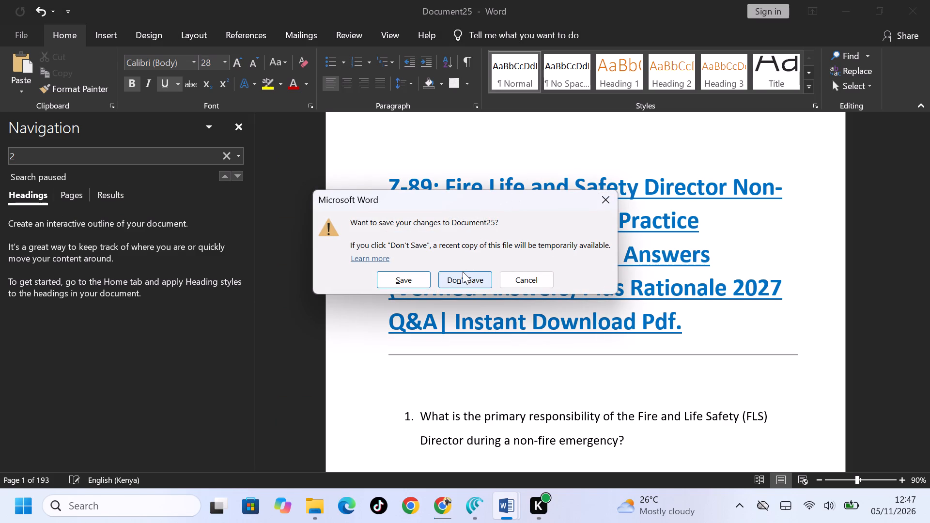
click(463, 272)
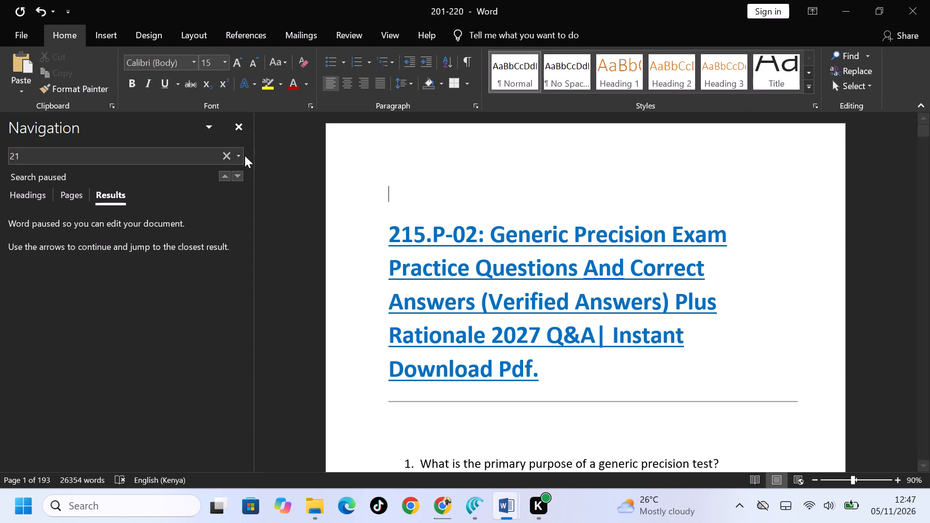
Cut the whole 215.P-02 section before the 216.S-92 title and paste it into a new blank document.
click(243, 175)
click(243, 175)
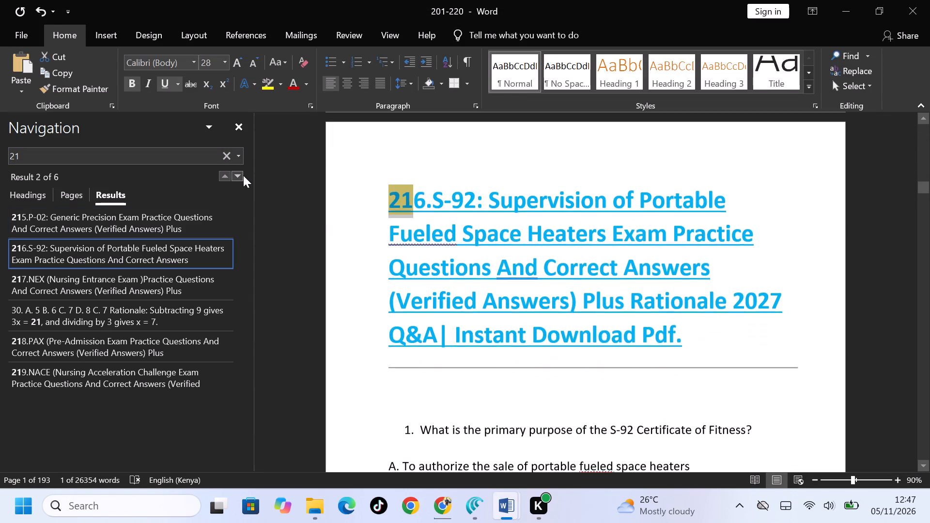
scroll(467, 231, up, 2)
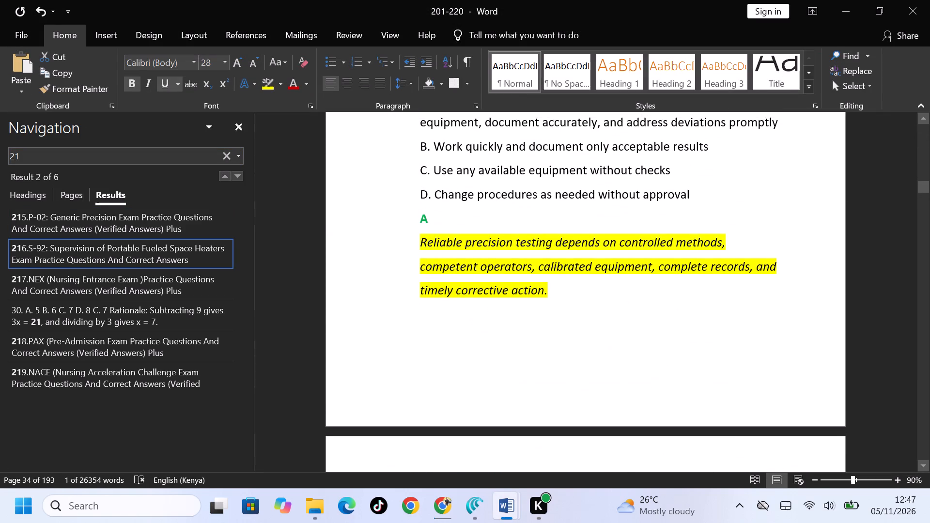
click(568, 312)
drag(568, 312, 421, 0)
key(ctrl+x)
key(ctrl+n)
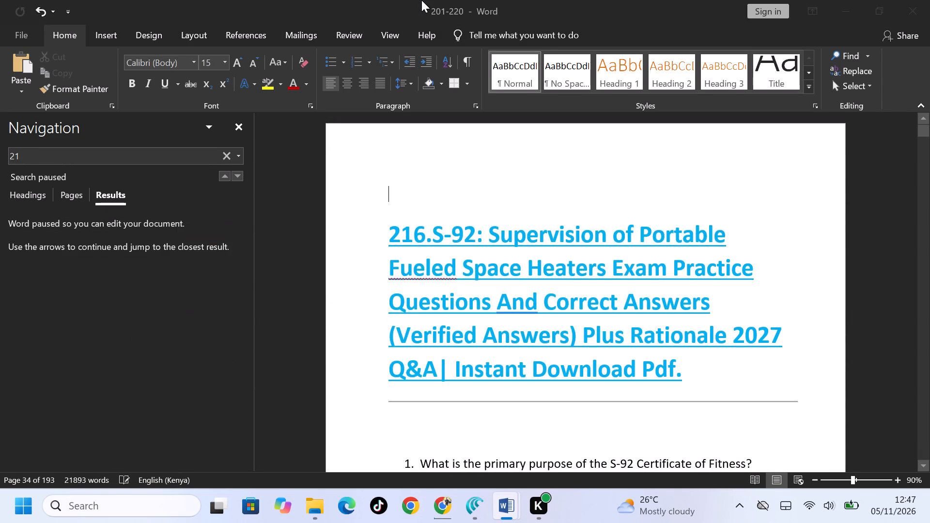
key(ctrl+v)
Search for 2 to reach the P-02 title in the new document and cut its number prefix "215.".
click(131, 154)
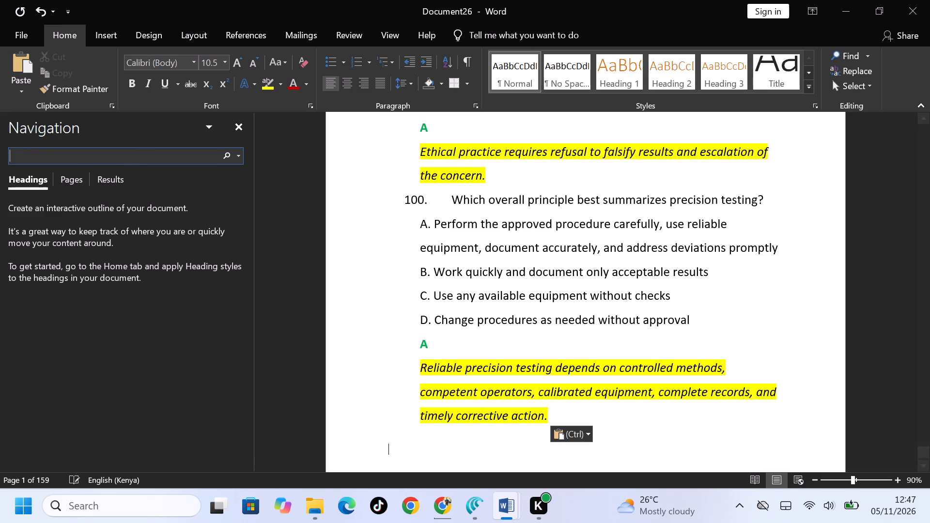
key(2)
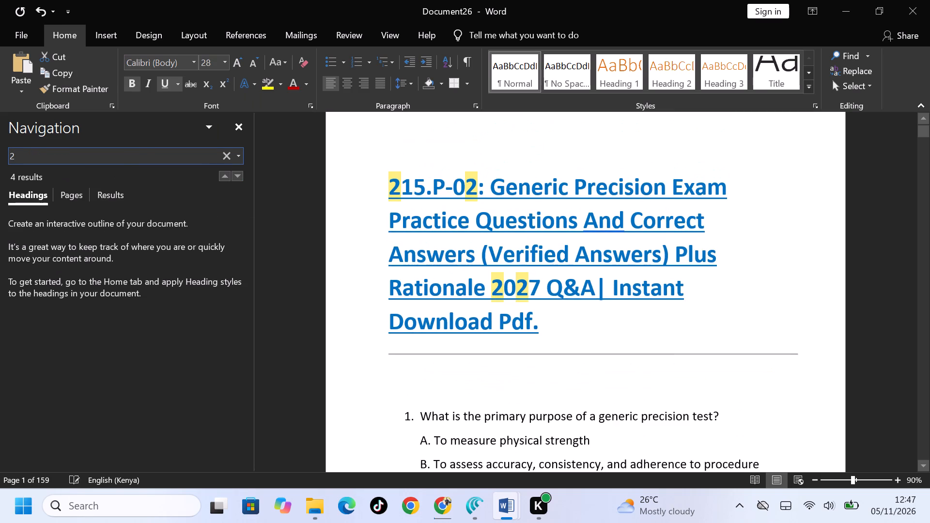
click(431, 187)
click(431, 187)
scroll(431, 187, left, 1)
ctrl+scroll(431, 187, down, 1)
ctrl+scroll(431, 187, left, 1)
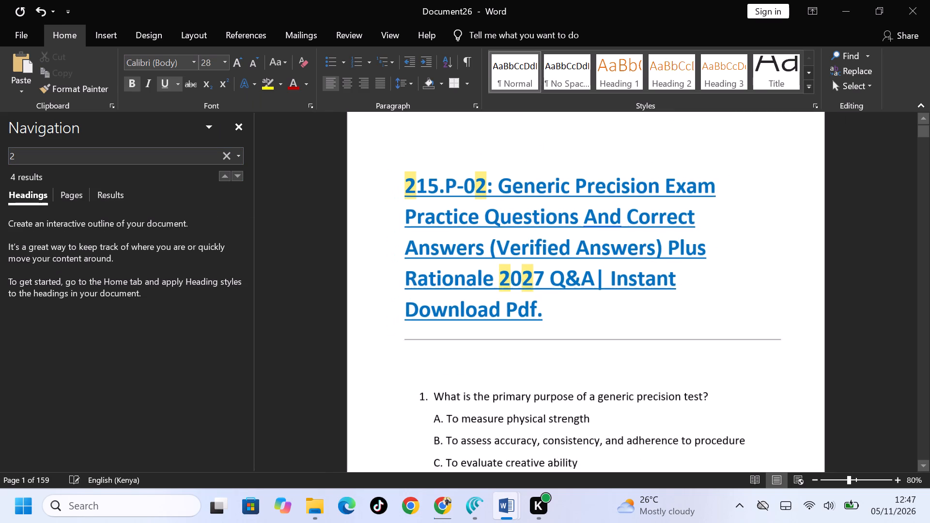
ctrl+scroll(431, 187, left, 1)
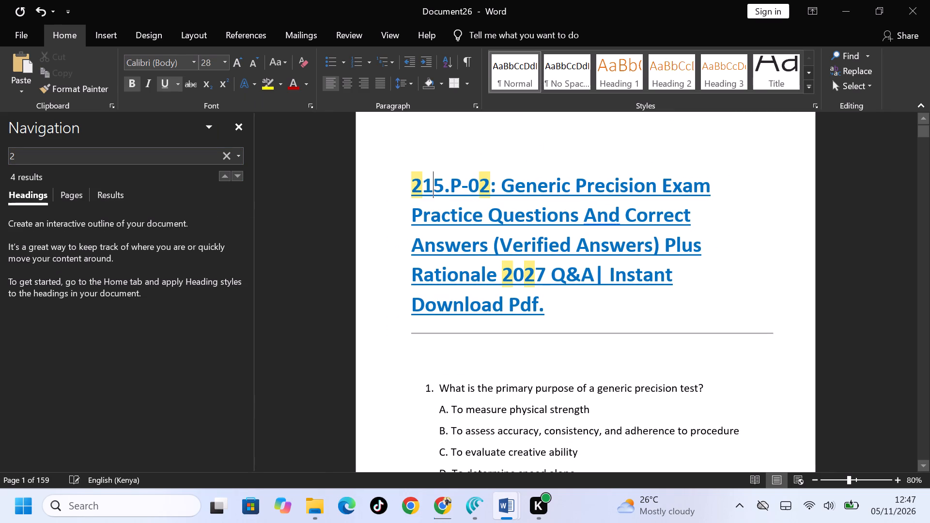
click(453, 193)
drag(449, 192, 360, 181)
scroll(418, 181, left, 1)
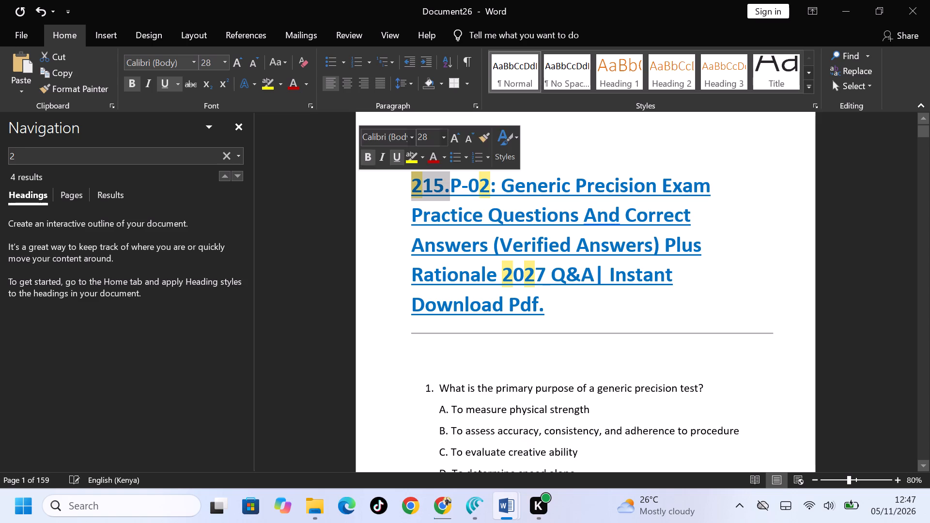
key(ctrl+x)
Save the P-02 document in the Abby folder as a PDF named "P215.".
key(ctrl+s)
double_click(459, 139)
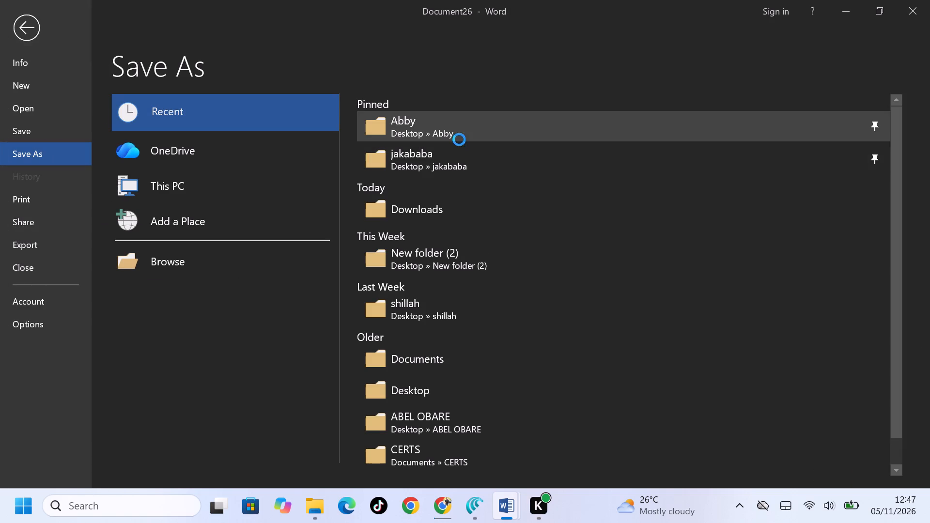
key(Right)
key(ctrl+v)
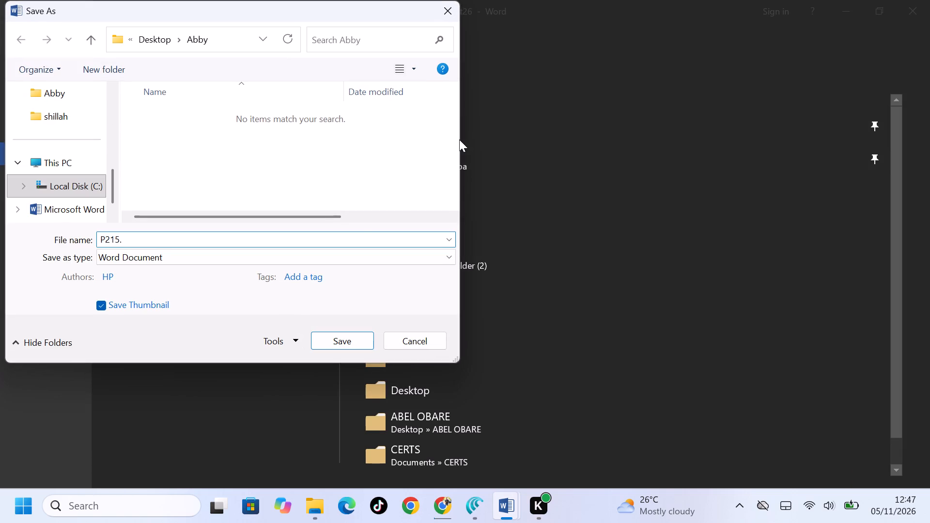
click(358, 260)
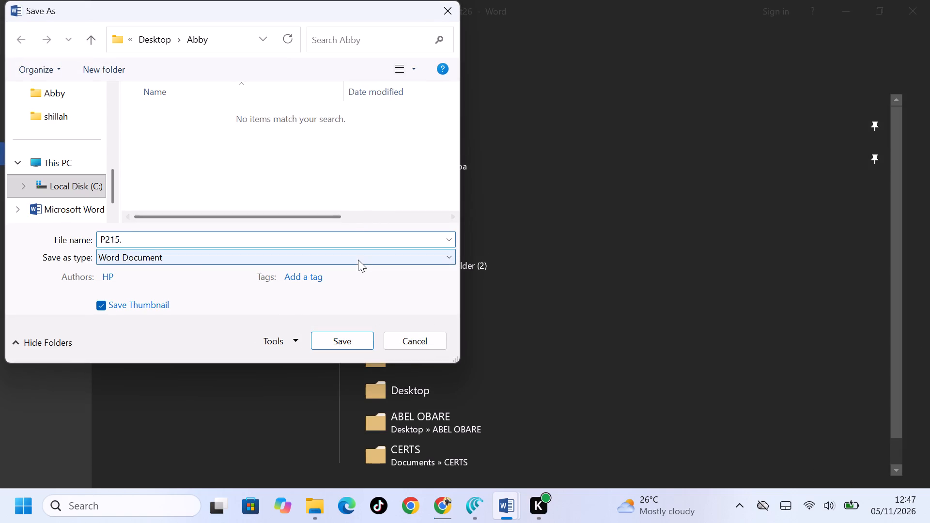
click(255, 348)
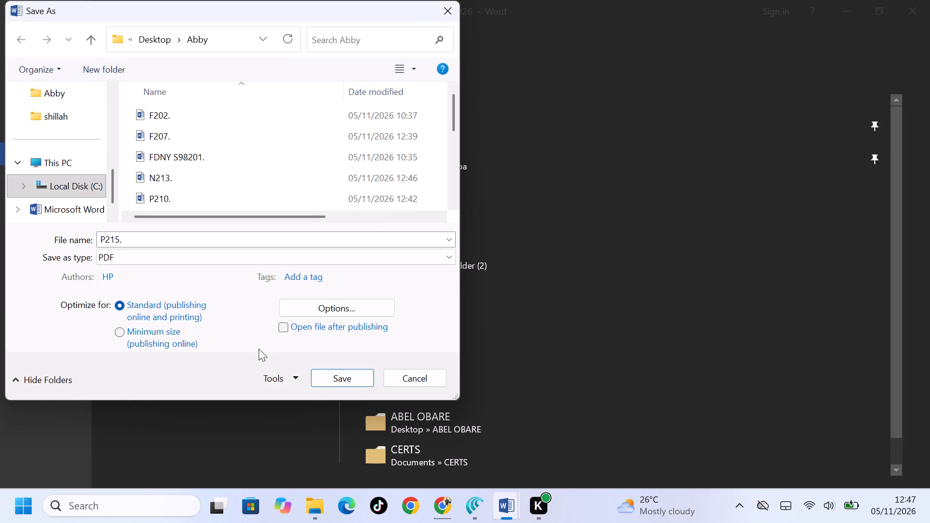
click(343, 374)
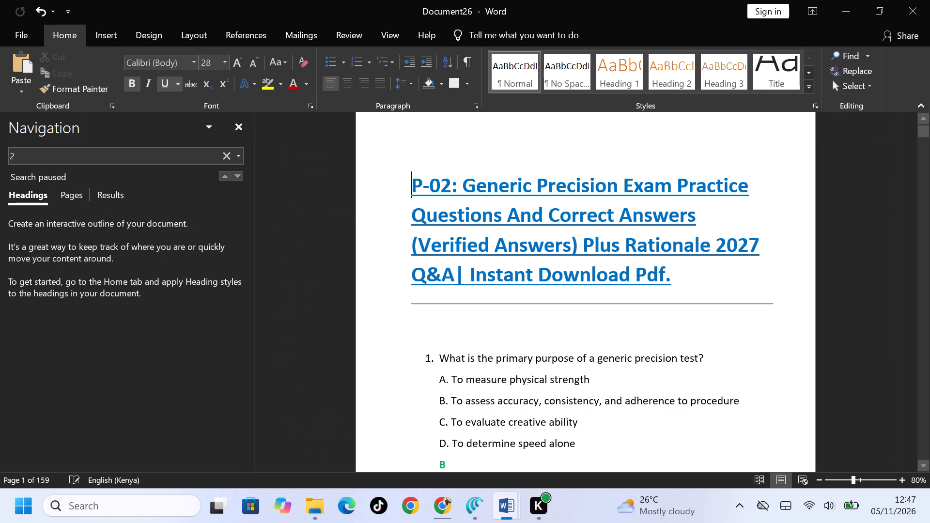
Close the new P-02 document without saving it as a Word file.
click(929, 4)
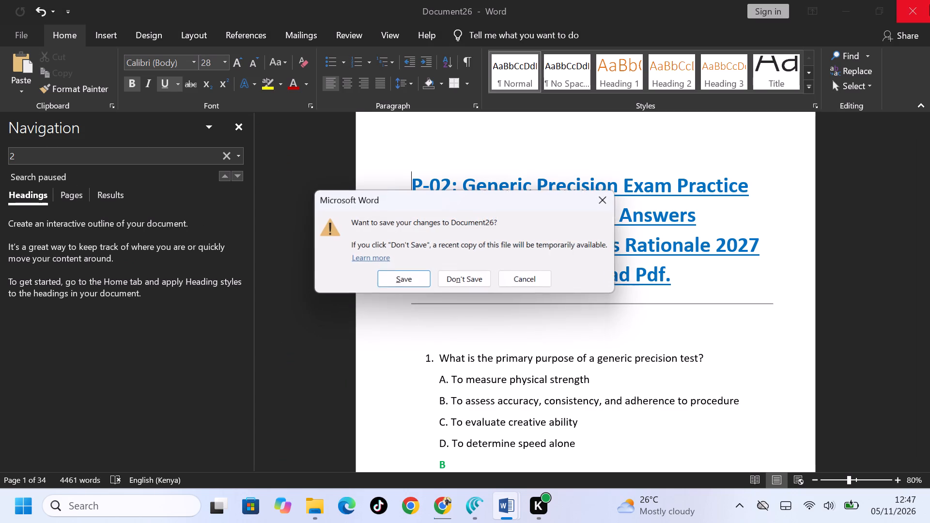
click(467, 277)
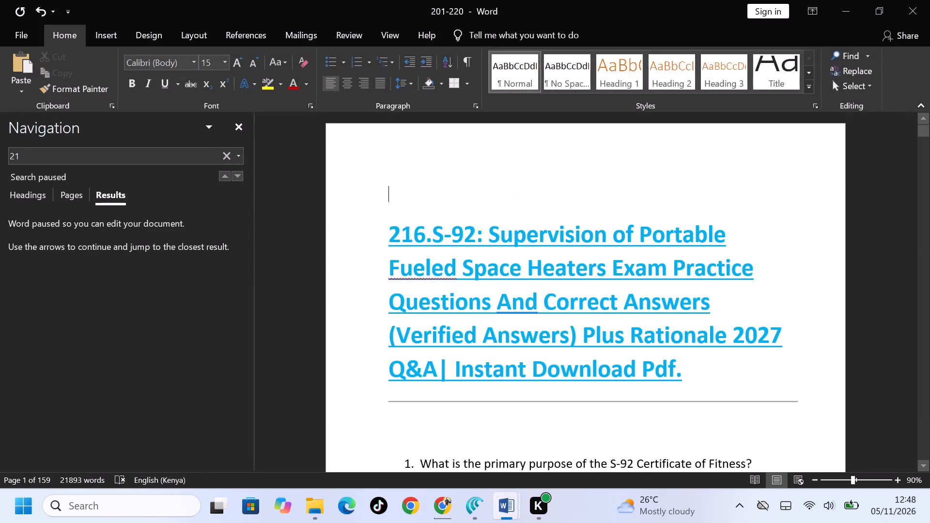
Cut the whole 216.S-92 section before the 217.NEX title and paste it into a new blank document.
click(231, 173)
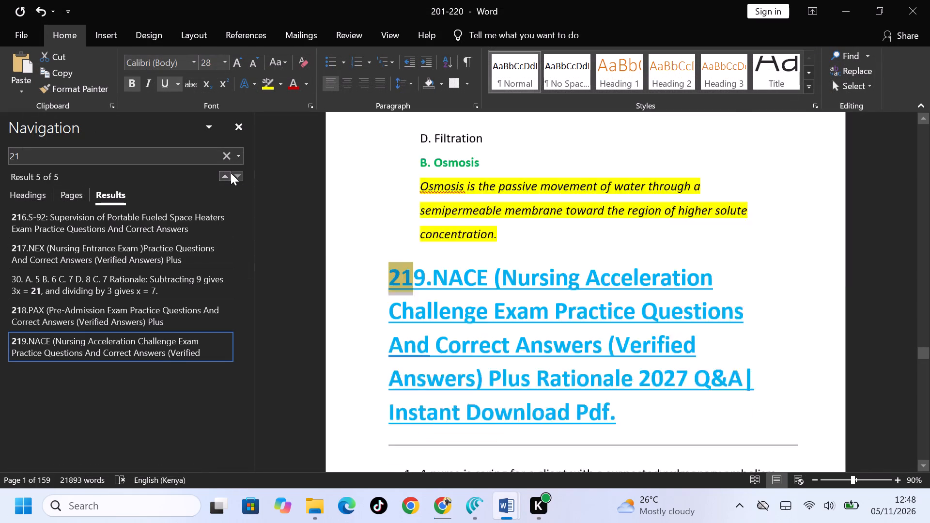
click(242, 178)
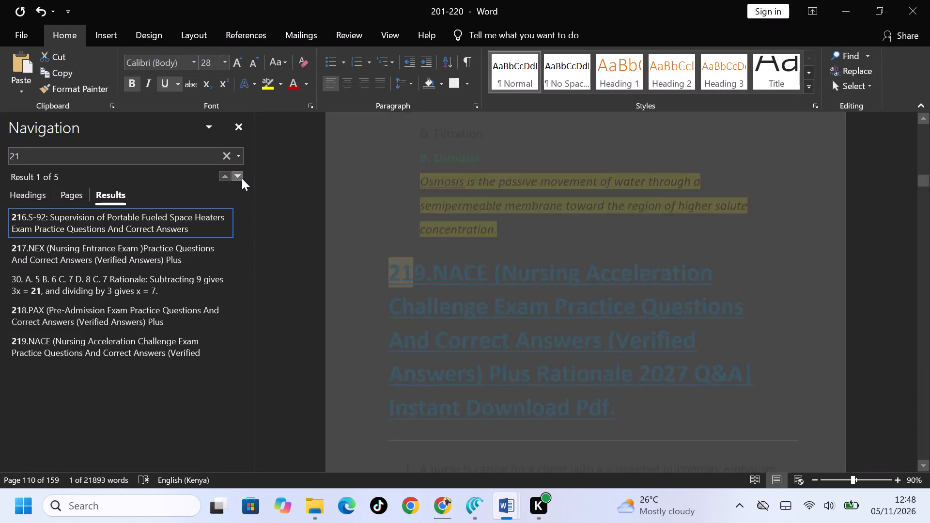
click(242, 178)
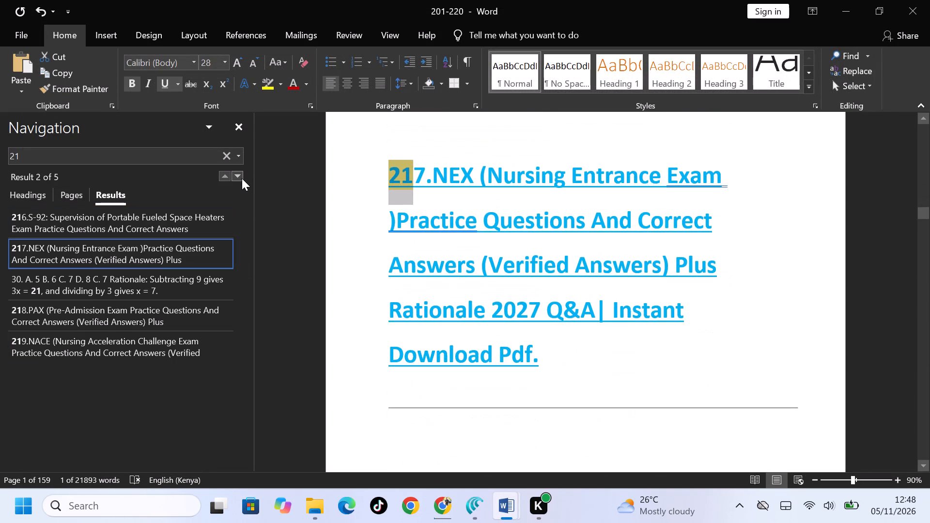
scroll(380, 250, up, 1)
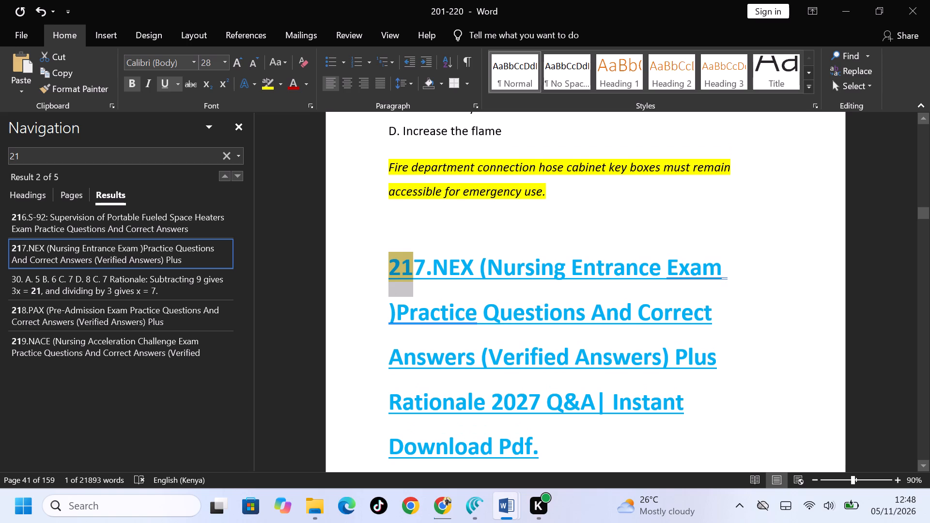
click(617, 183)
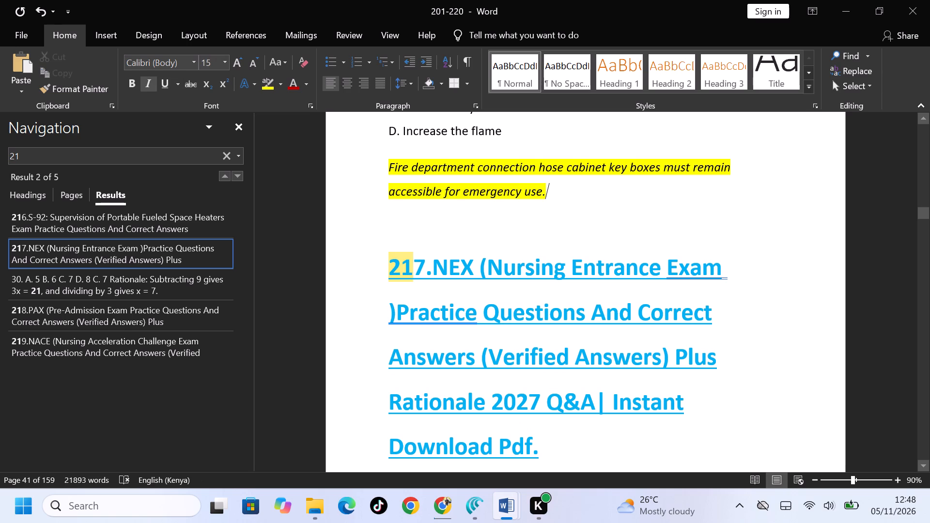
drag(617, 183, 528, 47)
scroll(617, 183, left, 1)
key(ctrl+x)
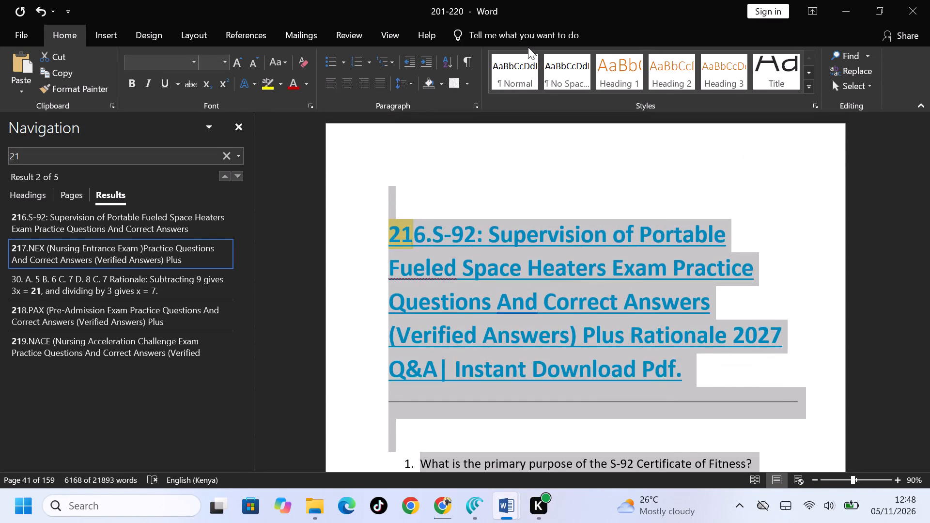
key(ctrl+n)
key(ctrl+v)
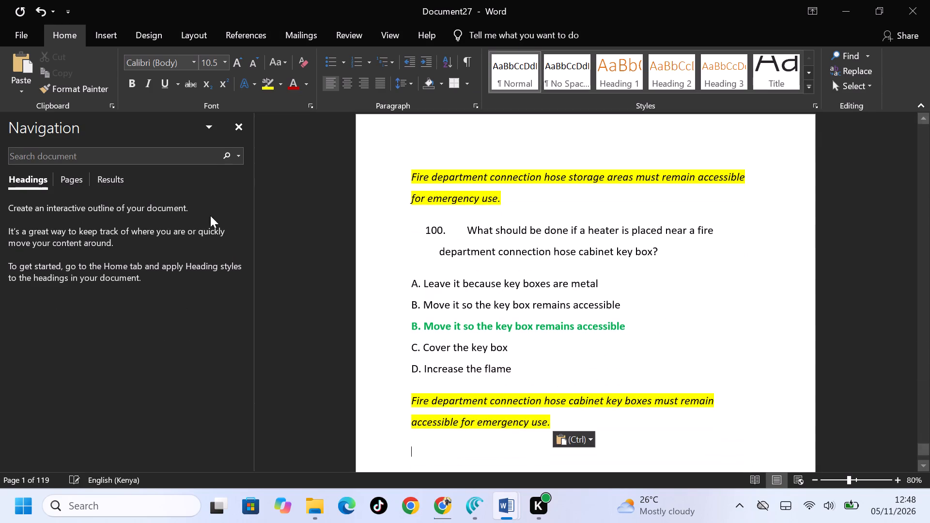
Search for 2 to reach the S-92 title in the new document and cut its number prefix "216.".
click(118, 158)
key(2)
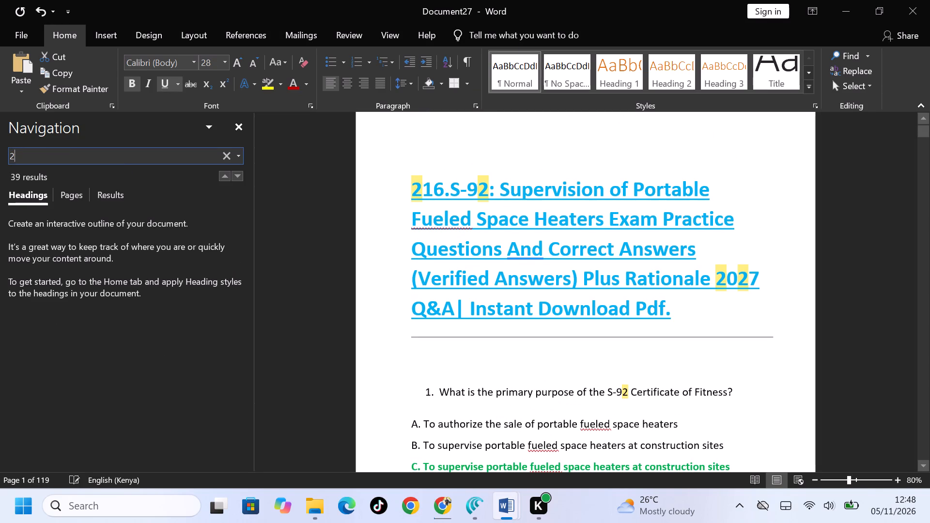
double_click(451, 192)
scroll(429, 191, left, 1)
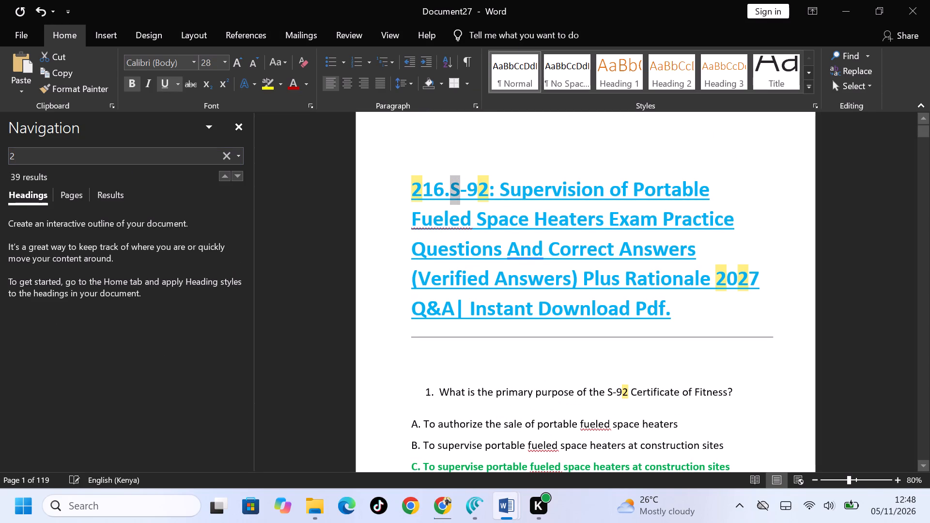
click(450, 191)
drag(450, 191, 382, 179)
scroll(441, 188, left, 1)
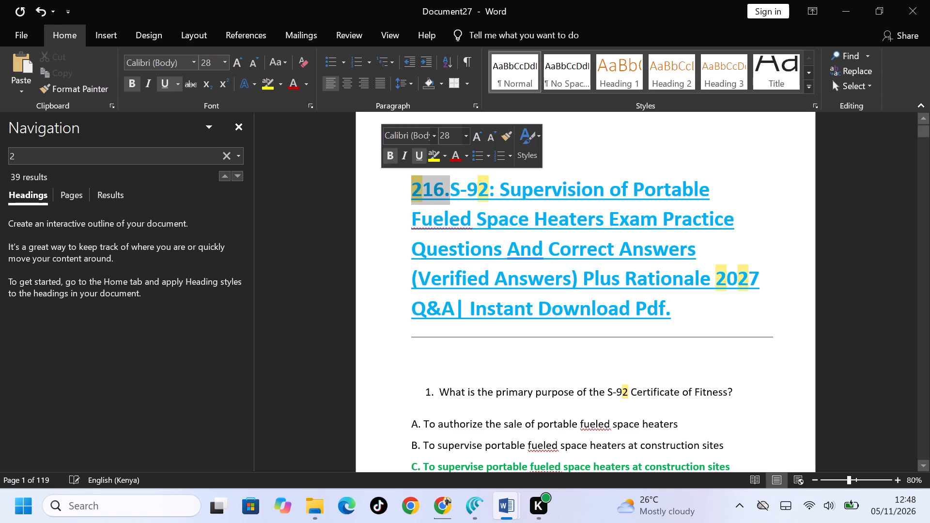
key(ctrl+x)
Save the S-92 document in the Abby folder as a PDF named "S216.".
key(ctrl+s)
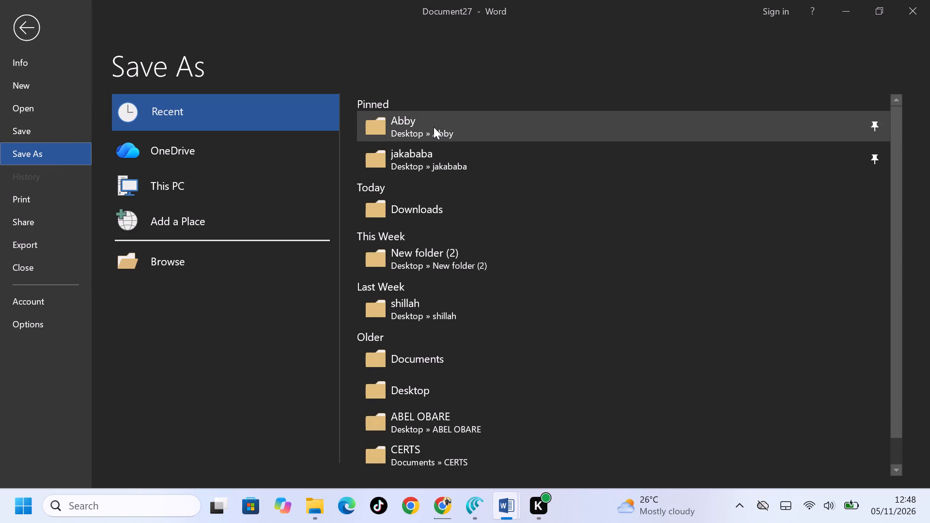
double_click(434, 127)
key(Right)
key(ctrl+v)
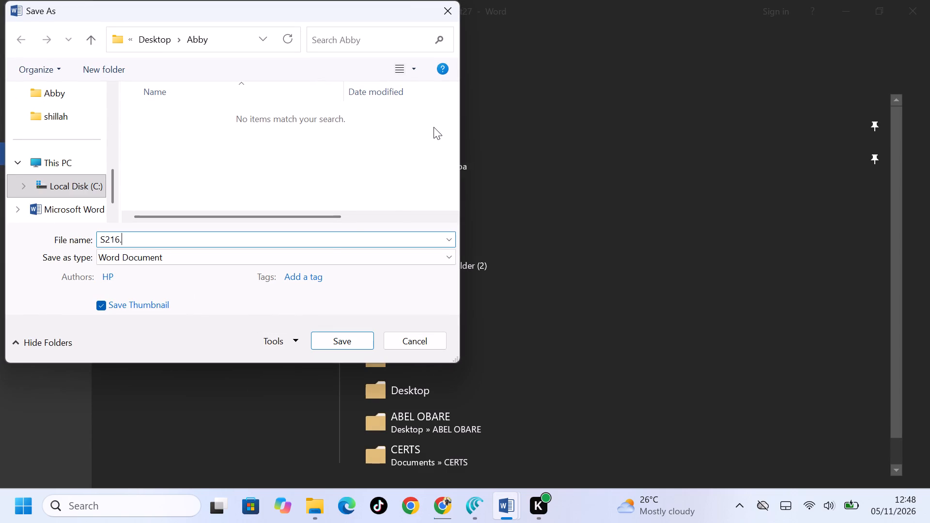
click(320, 255)
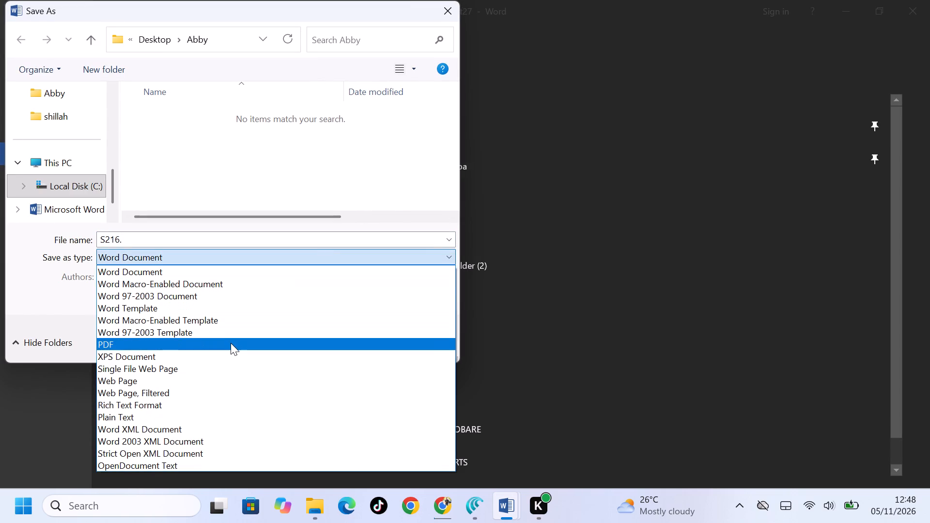
click(231, 343)
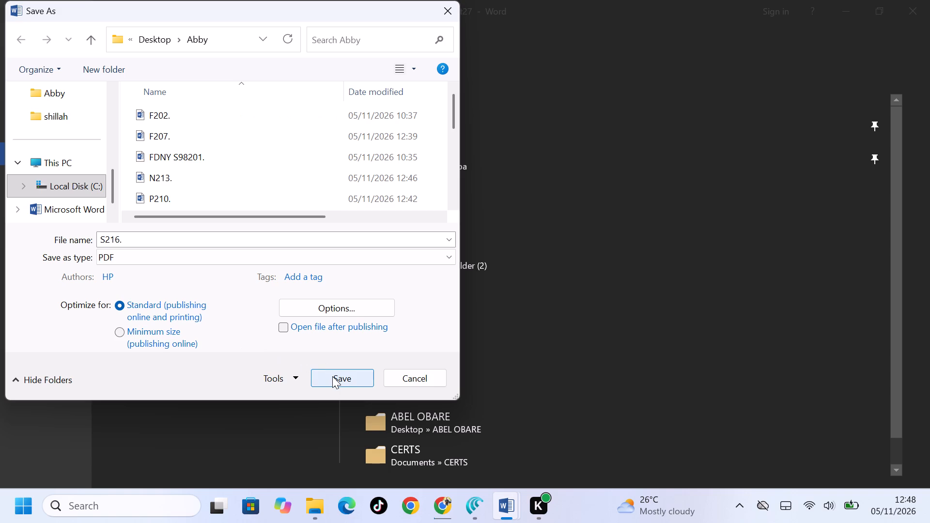
click(332, 376)
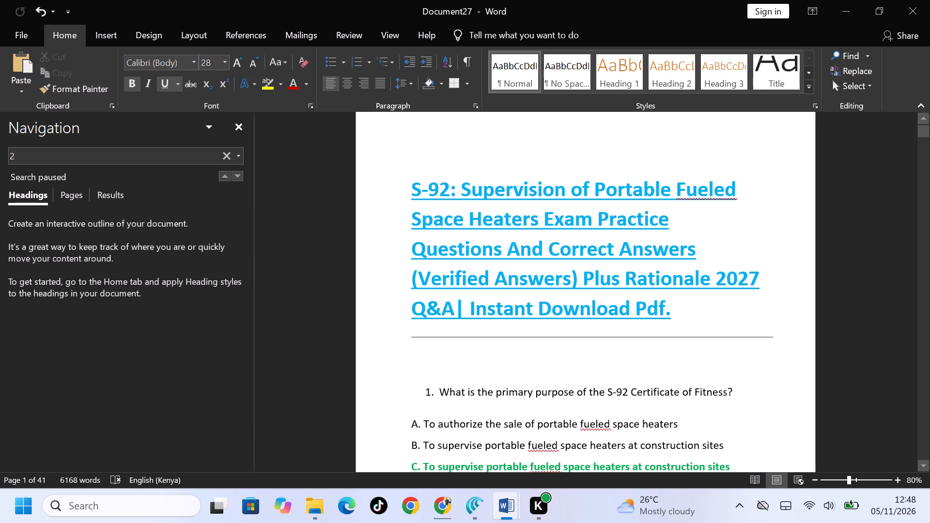
Close the new S-92 document without saving it as a Word file.
click(921, 0)
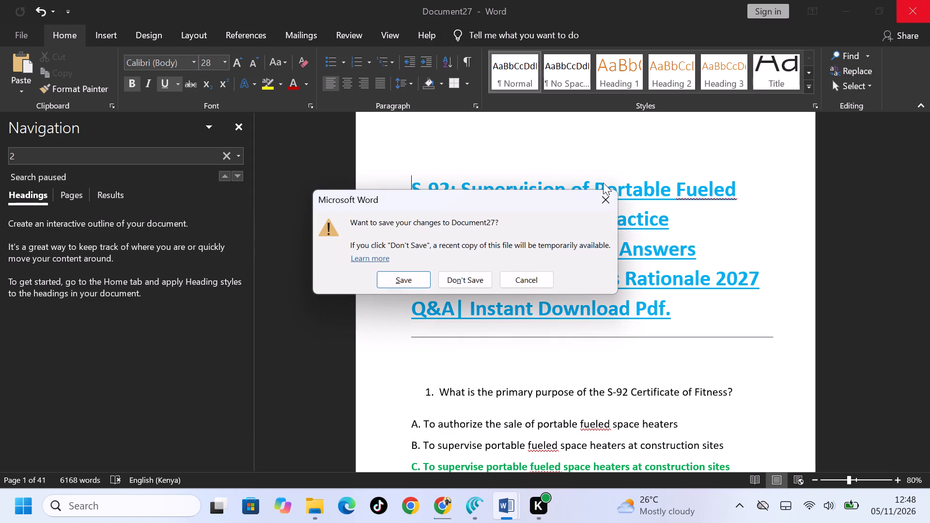
click(450, 279)
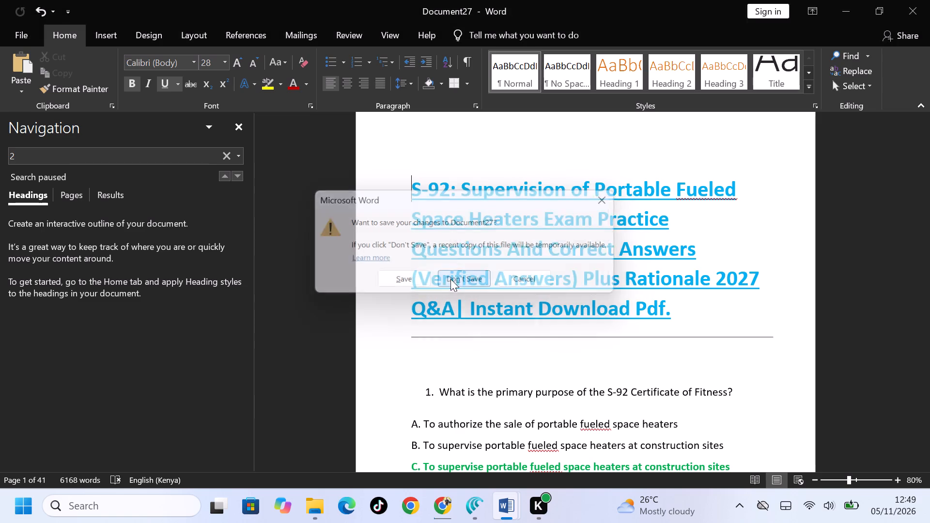
Delete the empty line above the 217.NEX title in the 201-220 document.
key(BackSpace)
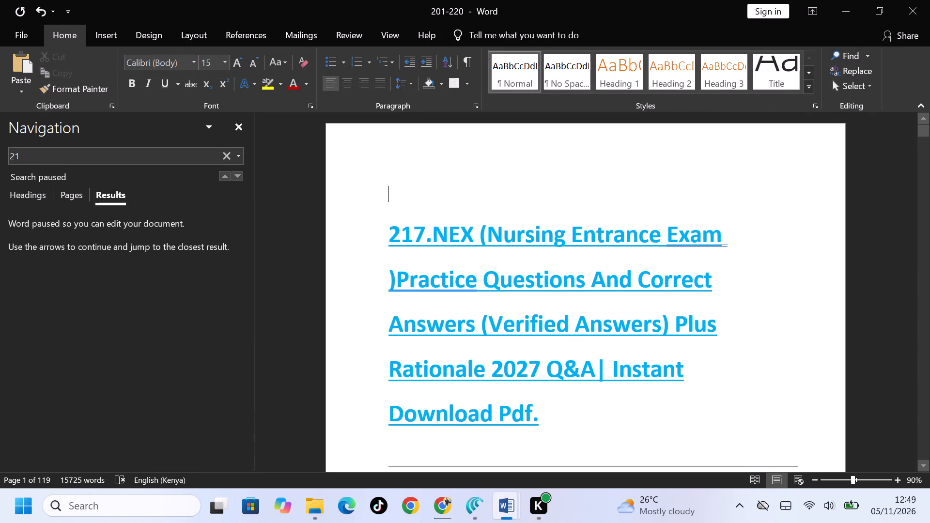
key(Delete)
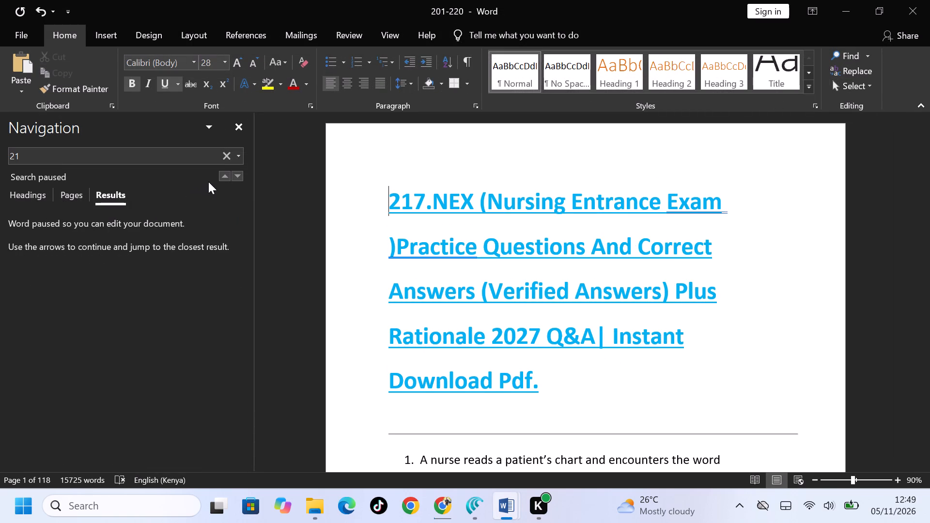
Cut the whole 217.NEX section before the 218.PAX title and paste it into a new blank document.
click(233, 178)
click(233, 178)
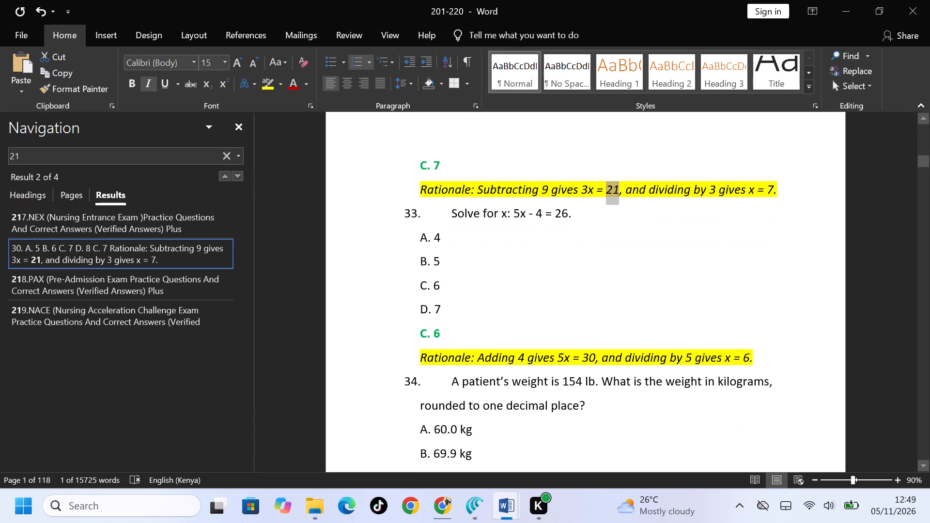
click(175, 277)
scroll(602, 281, up, 1)
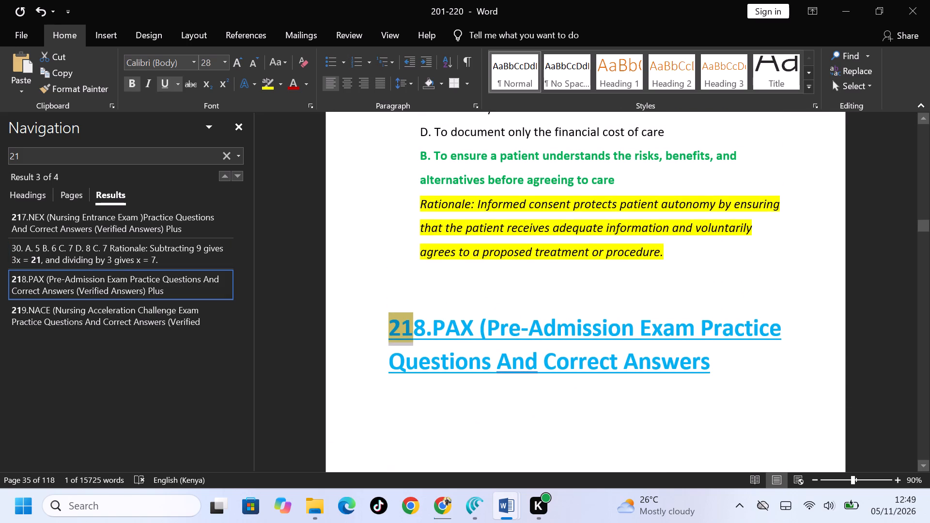
click(687, 250)
drag(687, 250, 457, 105)
scroll(687, 250, left, 1)
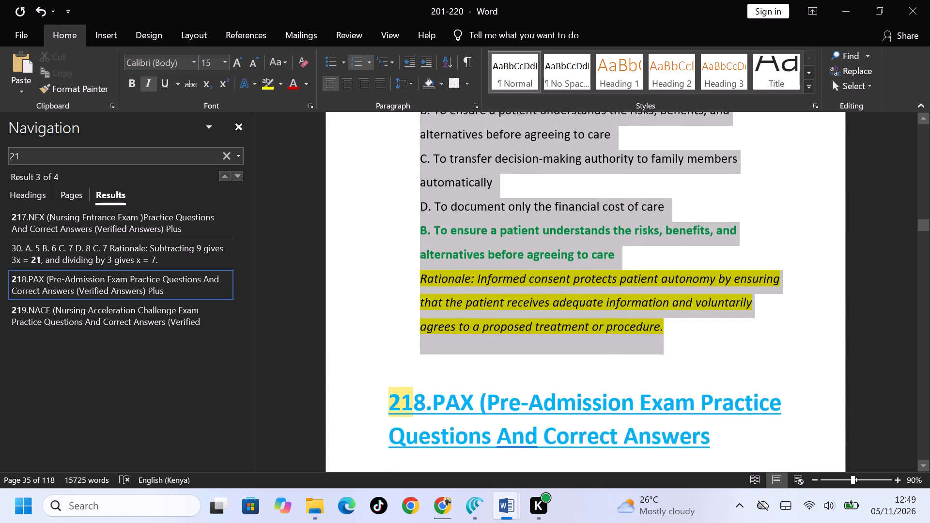
drag(457, 105, 426, 0)
scroll(457, 105, down, 1)
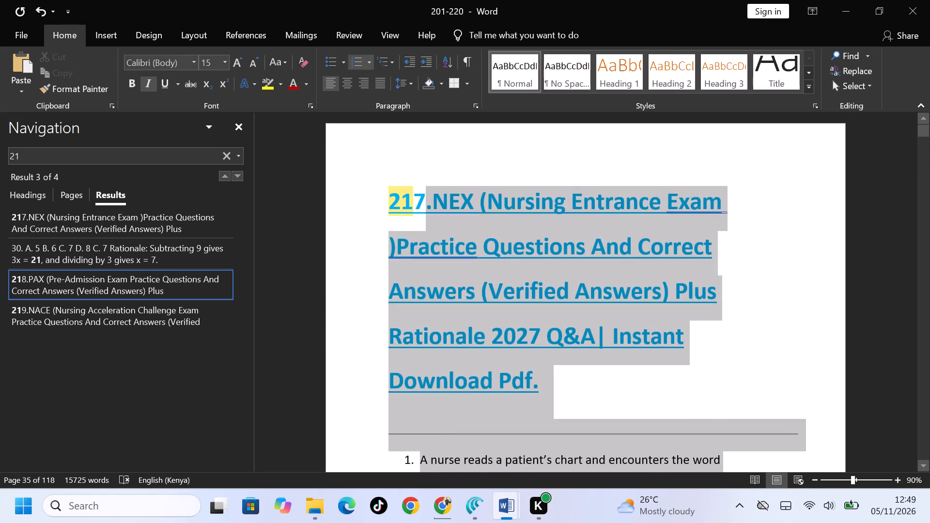
drag(426, 0, 128, 0)
scroll(426, 0, left, 1)
key(ctrl+x)
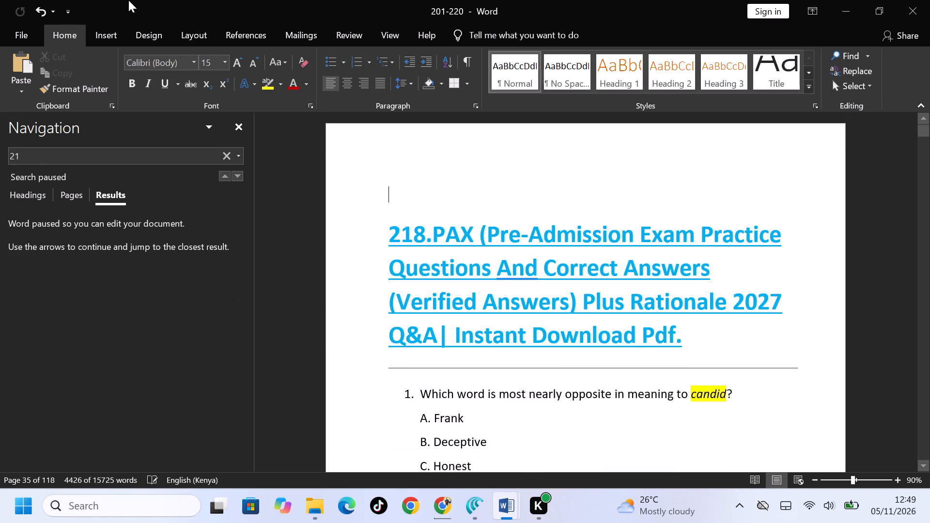
key(ctrl+n)
key(ctrl+v)
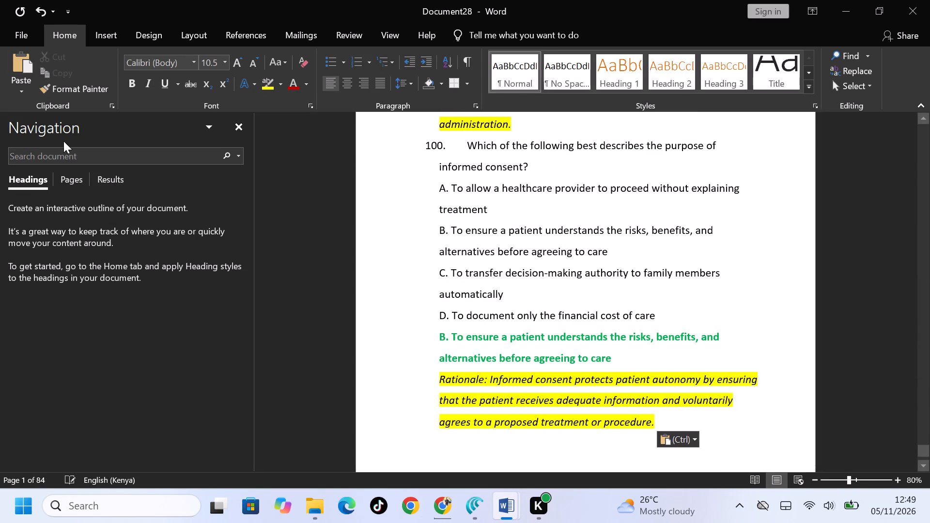
Search for 2 to reach the NEX title in the new document and cut its number prefix "217.".
click(77, 154)
key(2)
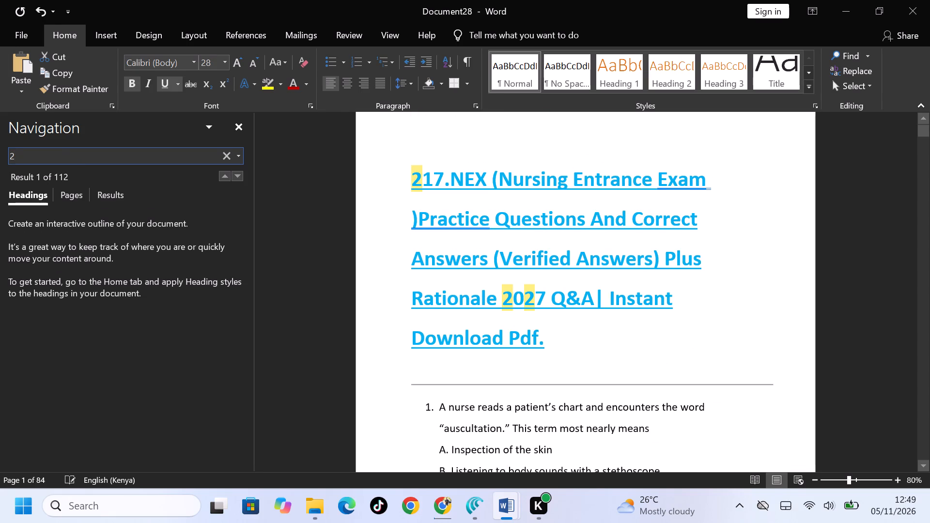
click(450, 189)
drag(450, 189, 347, 178)
scroll(444, 189, left, 1)
key(ctrl+x)
Save the NEX document in the Abby folder as a PDF named "NEX217.".
key(ctrl+s)
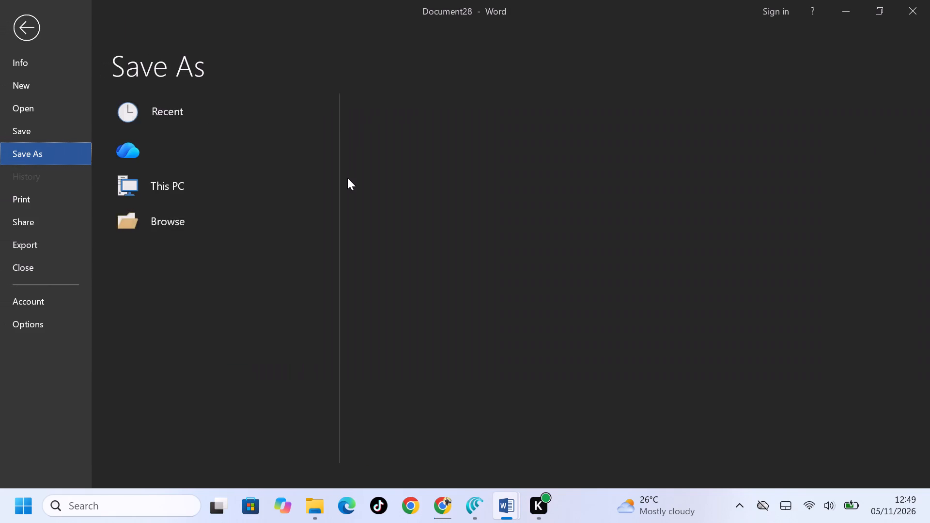
click(462, 124)
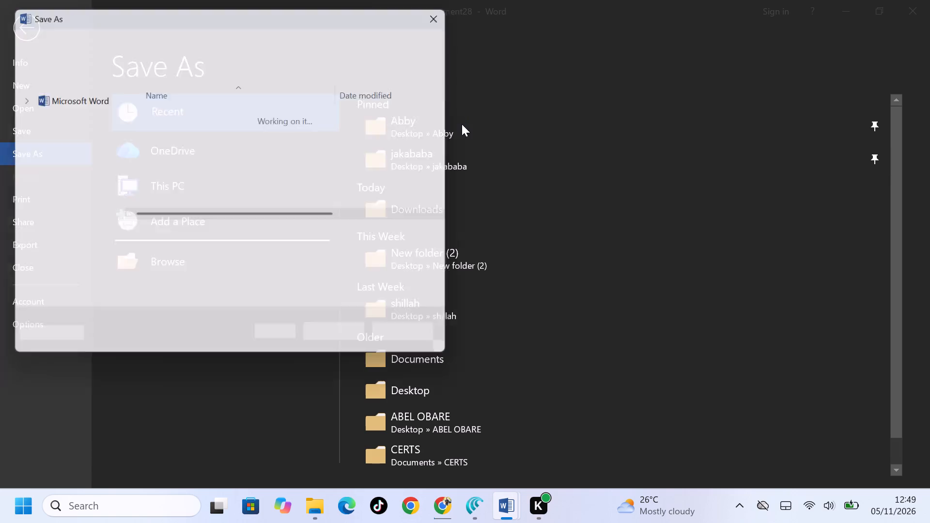
key(Right)
key(ctrl+v)
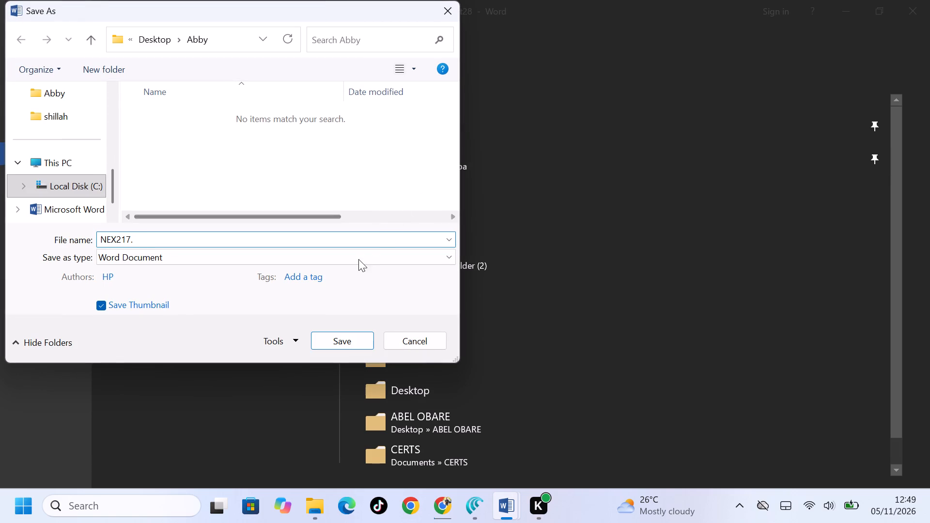
click(356, 262)
click(281, 341)
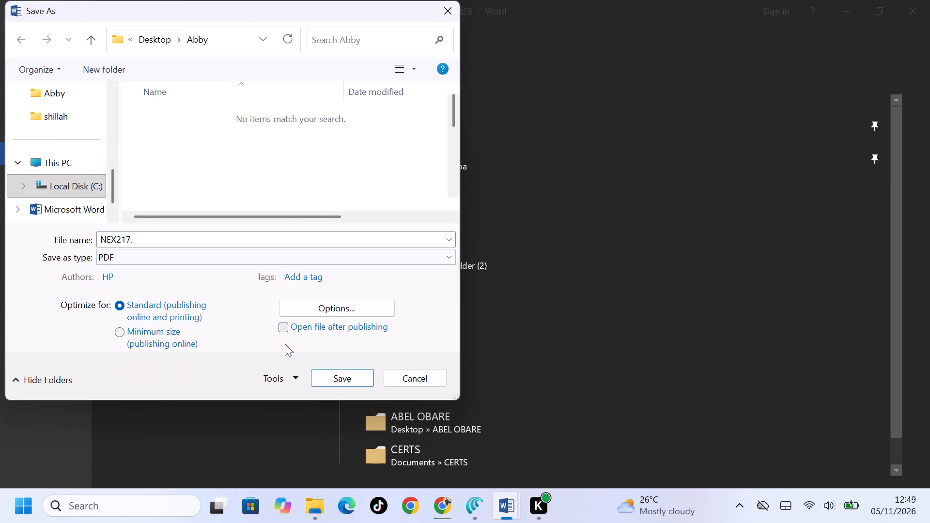
click(345, 377)
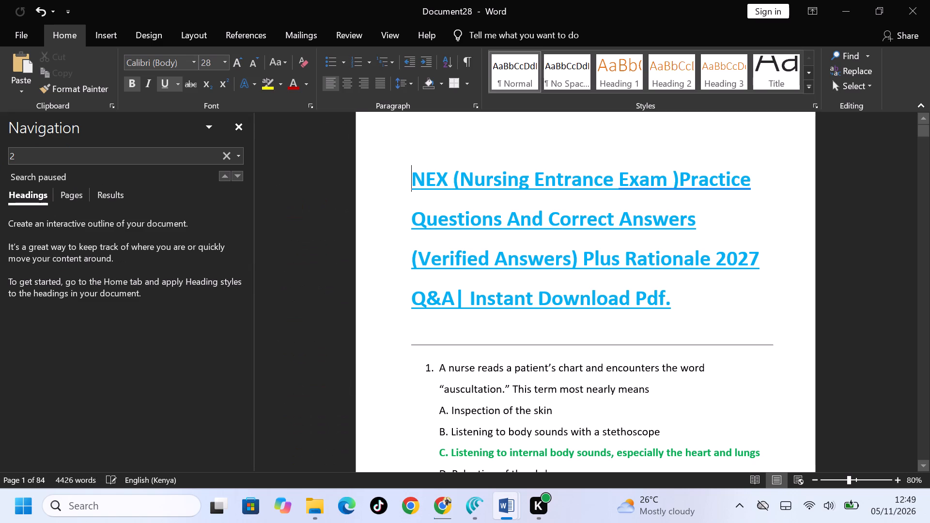
Close the new NEX document without saving it as a Word file.
click(565, 259)
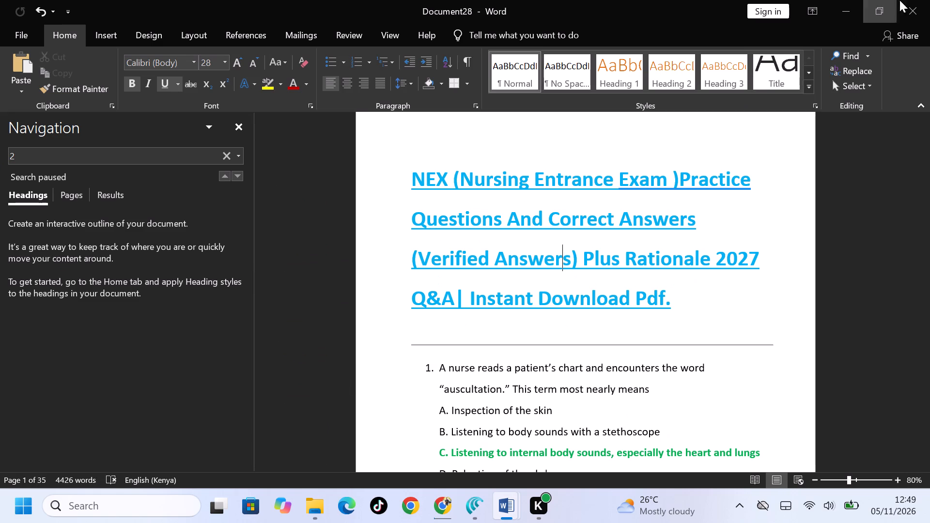
click(929, 0)
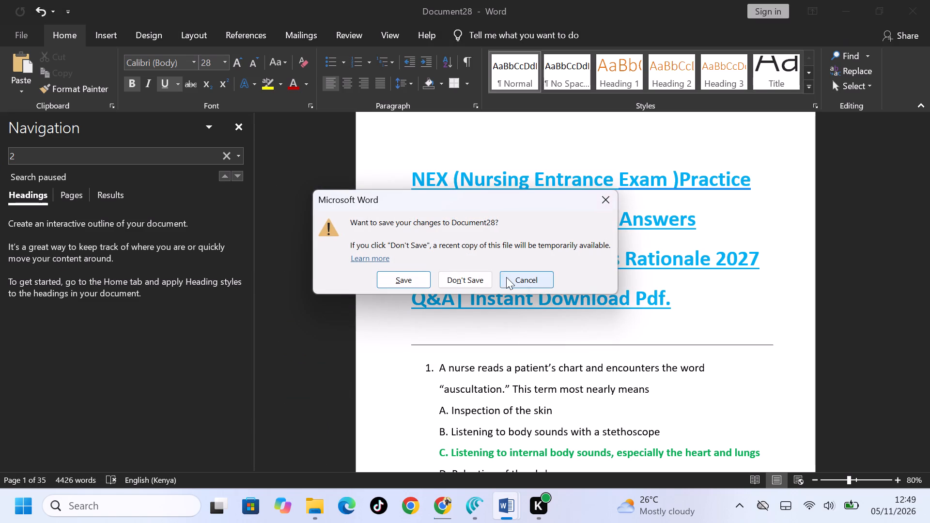
click(464, 275)
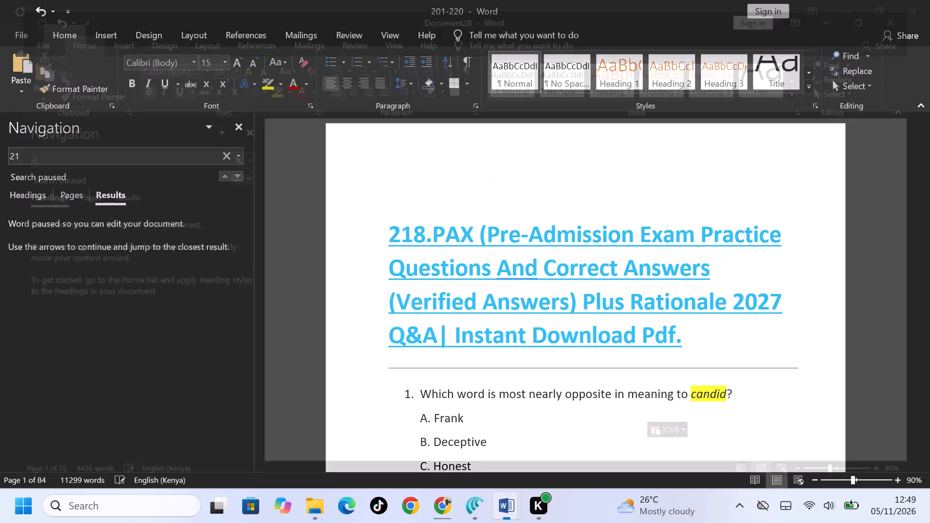
Cut the whole 218.PAX section before the 219.NACE title and paste it into a new blank document.
click(239, 171)
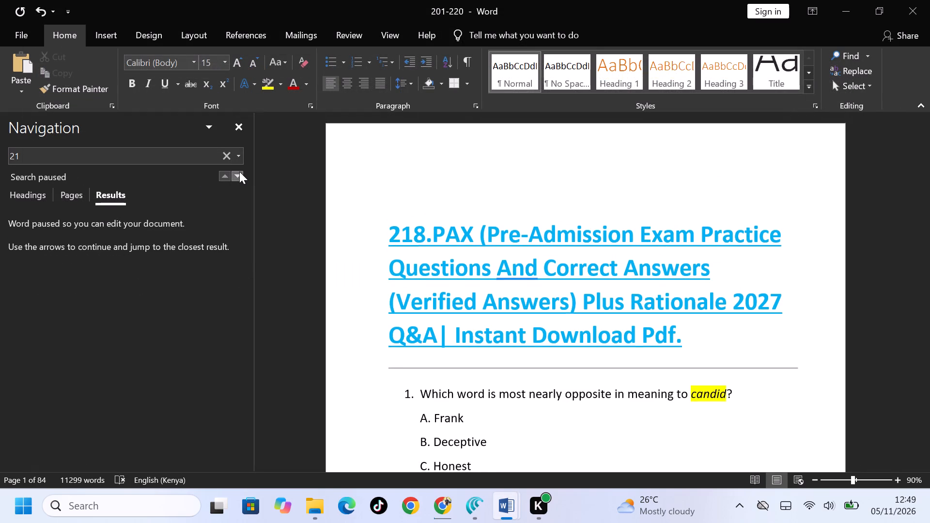
click(239, 171)
scroll(546, 251, up, 1)
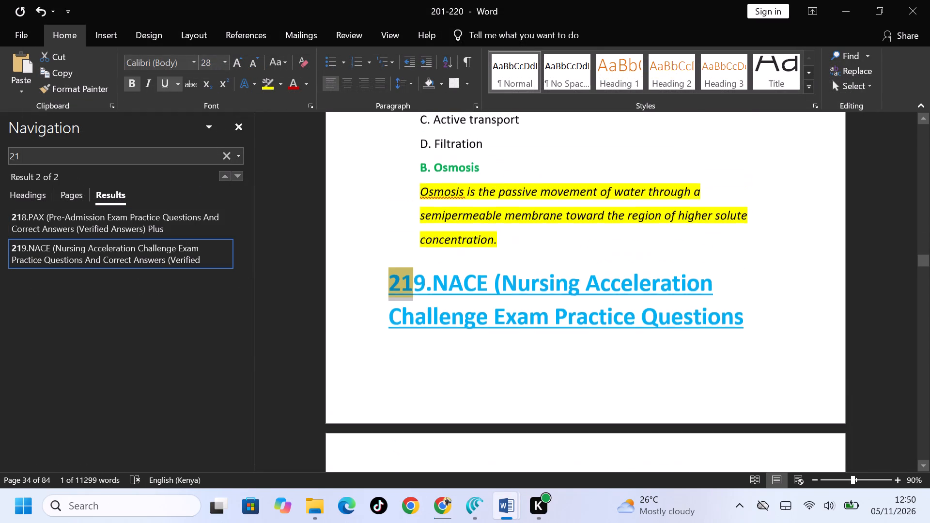
click(529, 266)
drag(529, 266, 273, 42)
scroll(512, 261, left, 1)
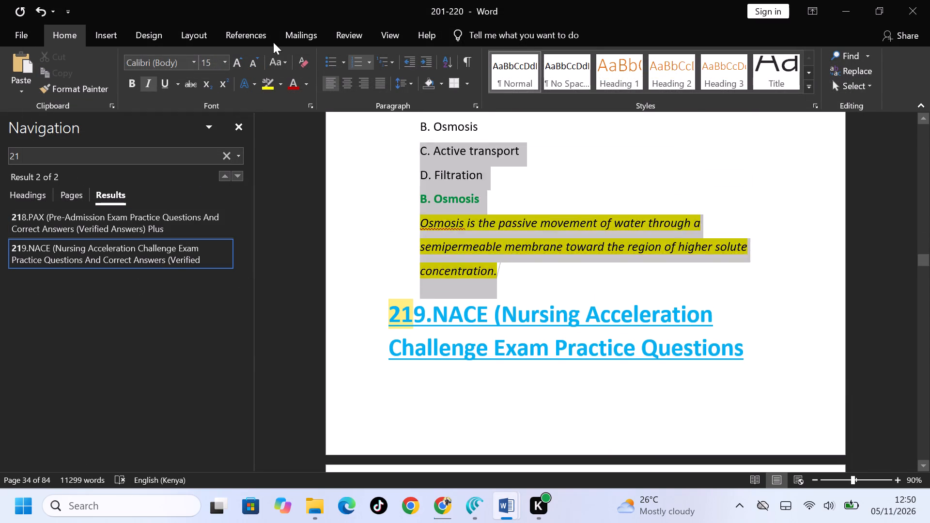
scroll(273, 42, left, 1)
drag(273, 42, 266, 21)
key(ctrl+x)
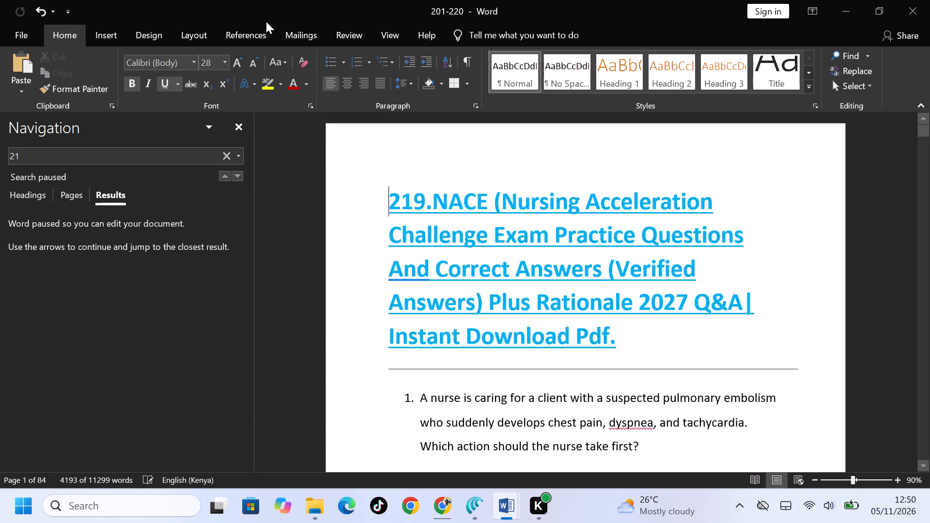
key(ctrl+n)
key(ctrl+v)
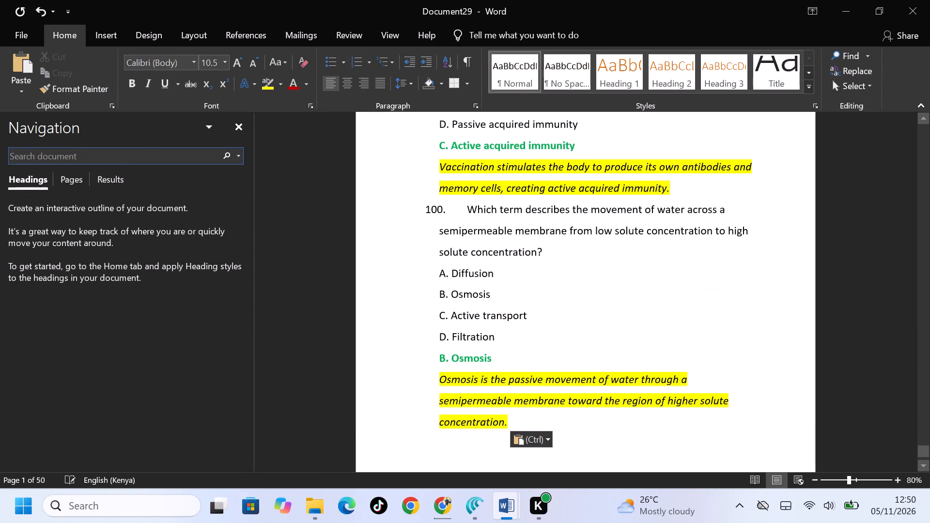
Search for 2 to reach the PAX title in the new document and cut its number prefix "218.".
click(113, 154)
key(2)
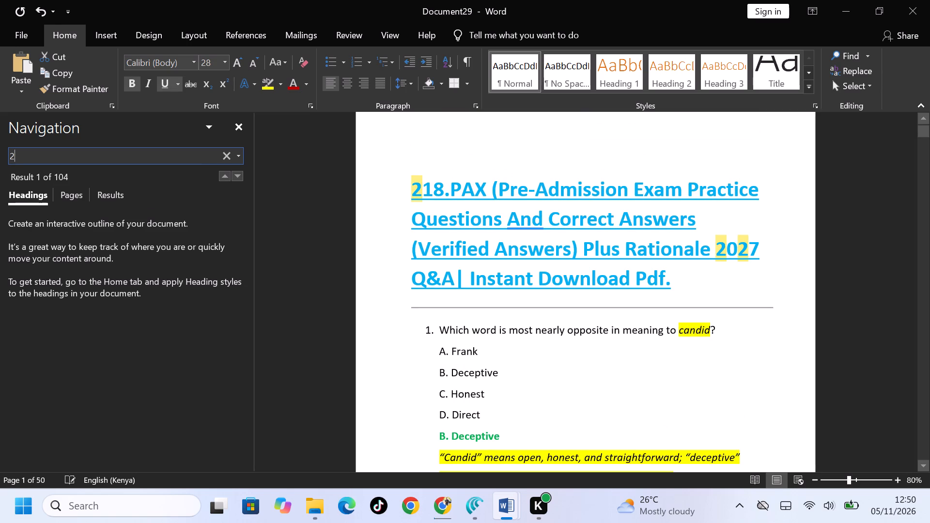
click(448, 186)
drag(452, 194, 364, 191)
scroll(443, 194, left, 1)
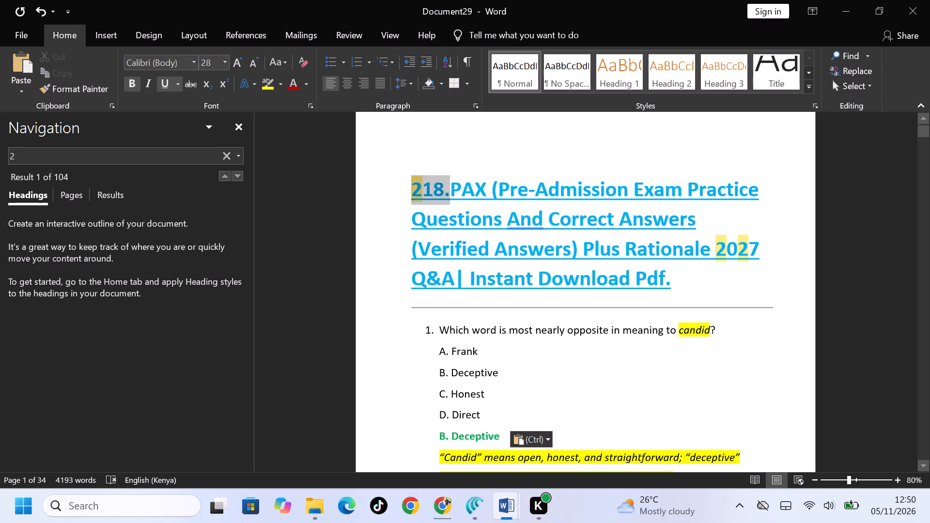
scroll(364, 191, left, 1)
drag(364, 191, 363, 191)
key(ctrl+x)
Save the PAX document in the Abby folder under the file name "PAX218.".
key(ctrl+s)
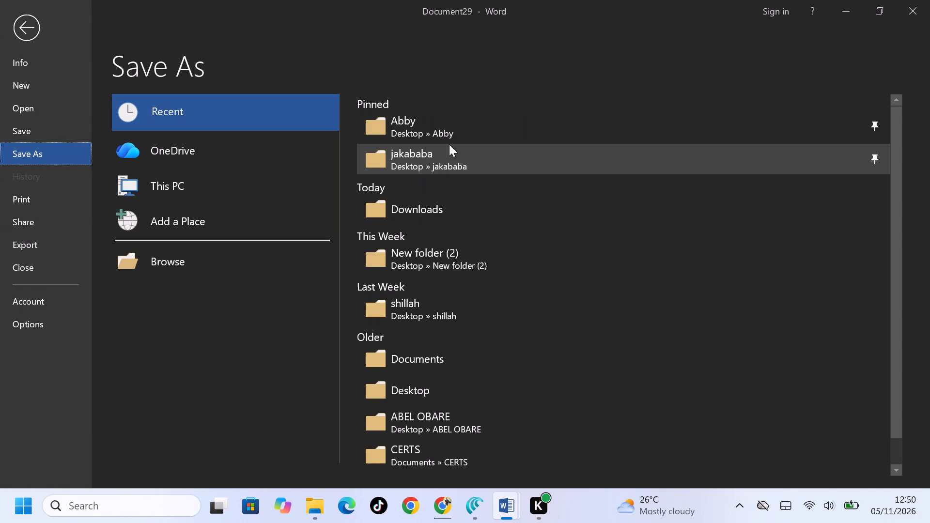
double_click(465, 135)
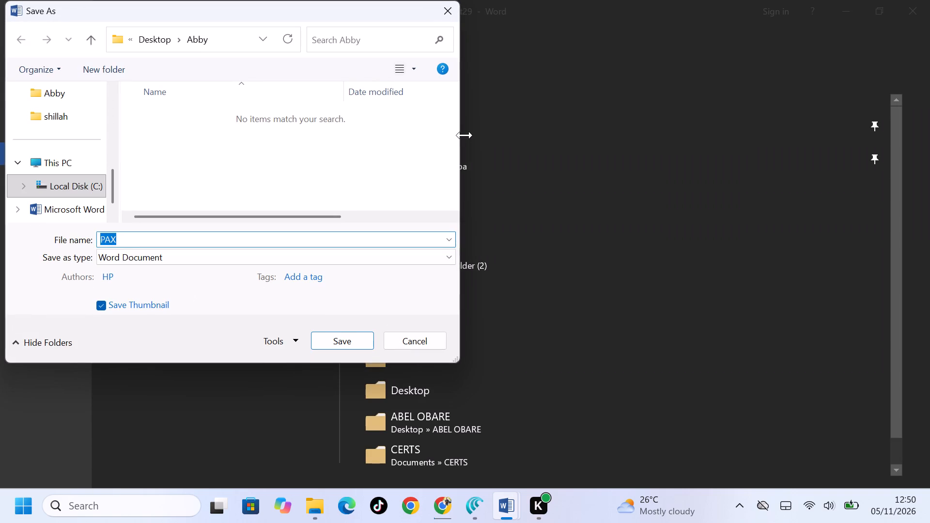
key(Right)
key(ctrl+v)
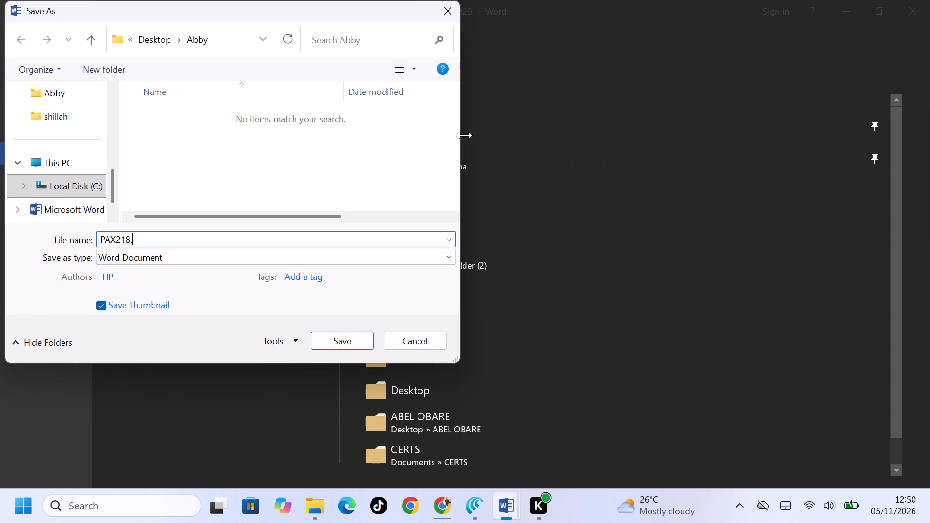
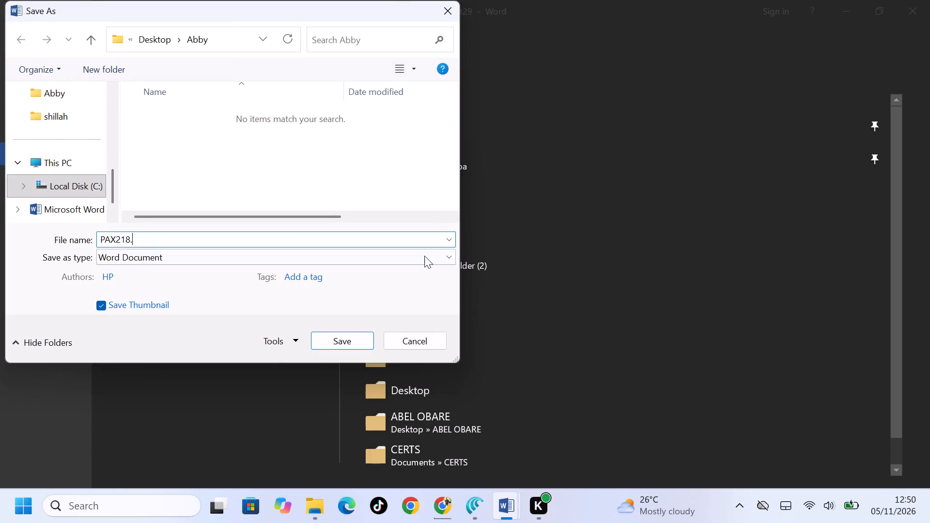
Set the file type to PDF and save the PAX document as "PAX218." in the Abby folder.
click(424, 257)
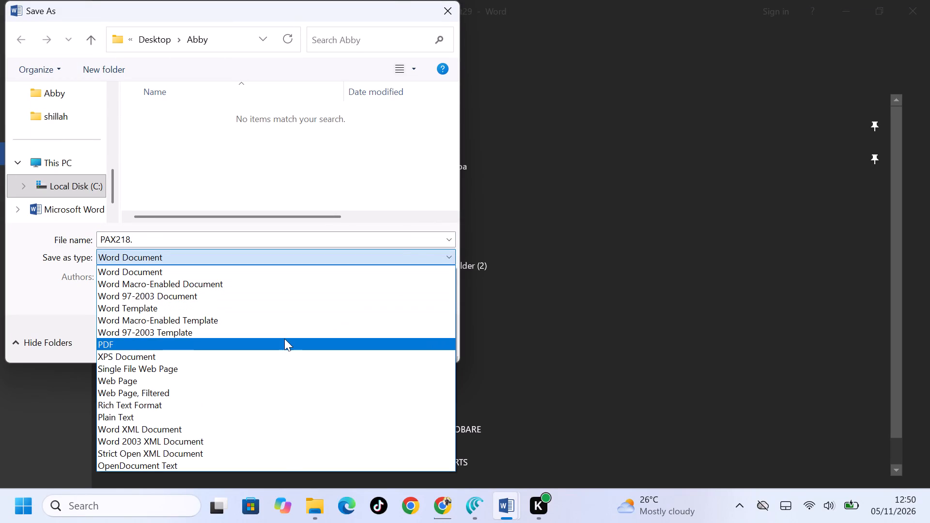
click(284, 338)
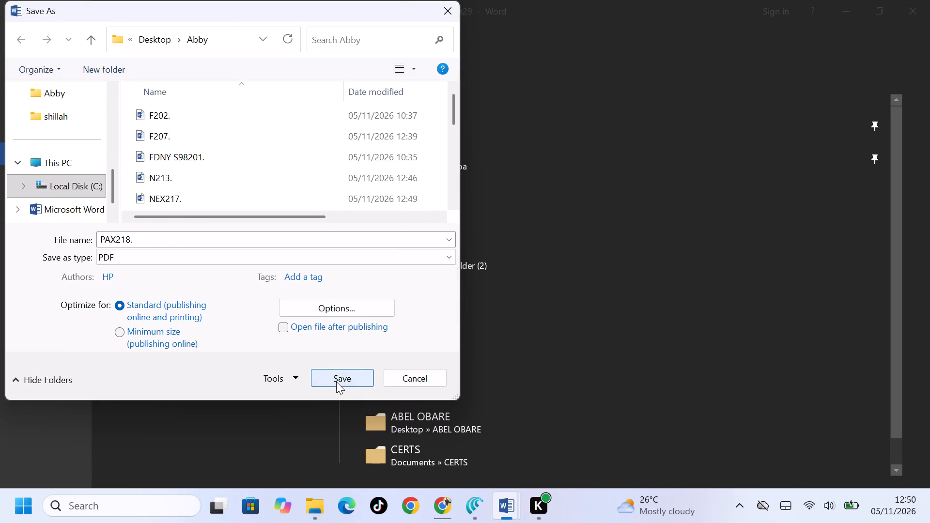
click(336, 382)
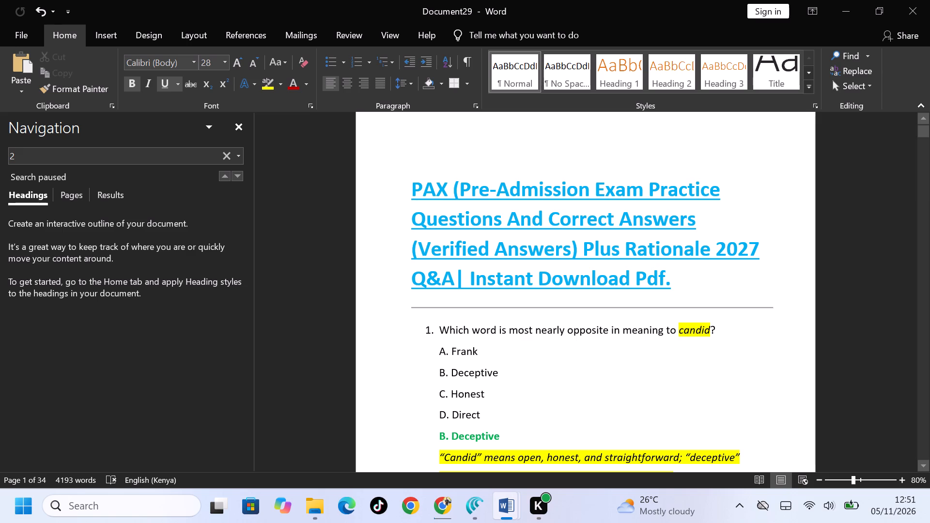
Close the PAX document without saving it as a Word file.
click(929, 0)
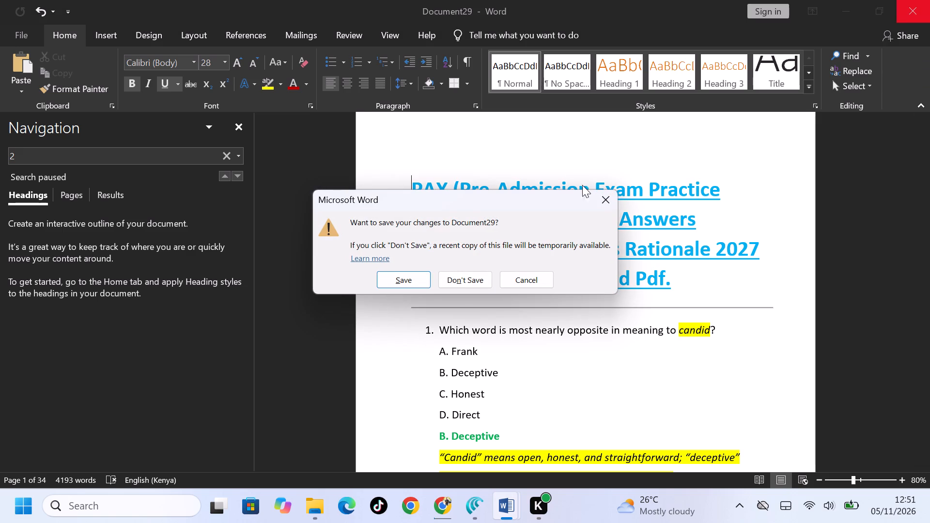
click(461, 283)
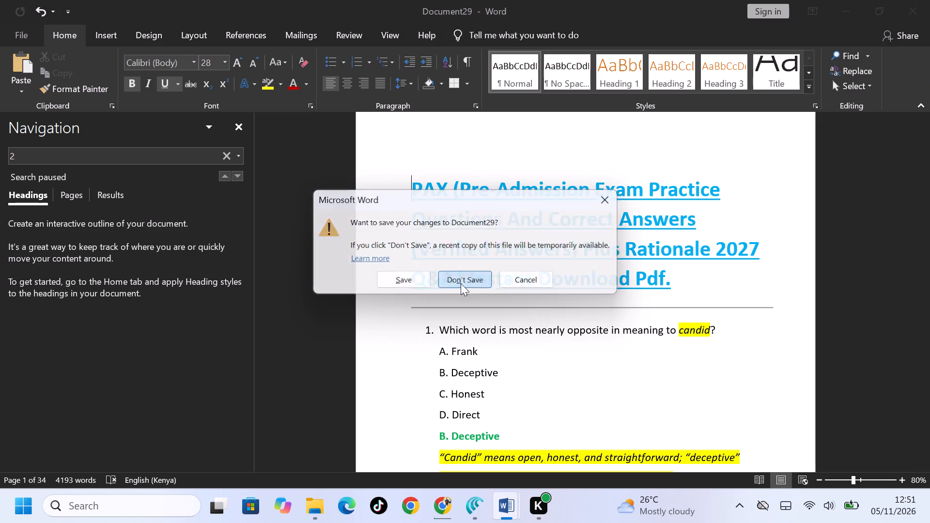
Cut the whole remaining 219.NACE section from the 201-220 document and paste it into a new blank document.
scroll(468, 332, up, 1)
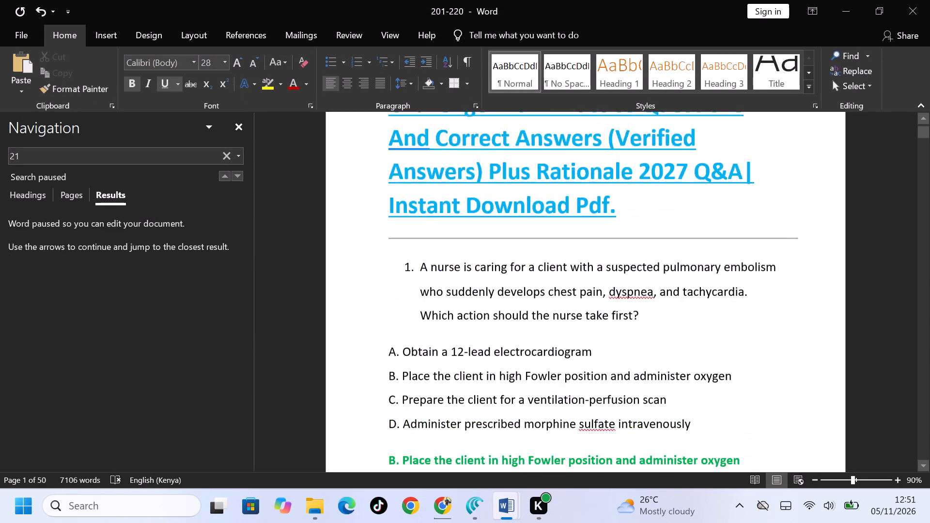
scroll(468, 332, up, 2)
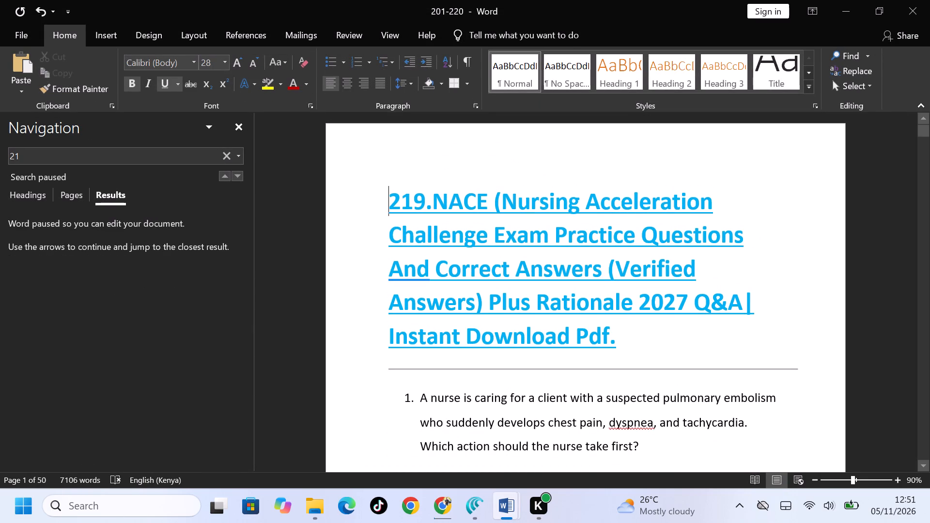
key(ctrl+a)
key(ctrl+x)
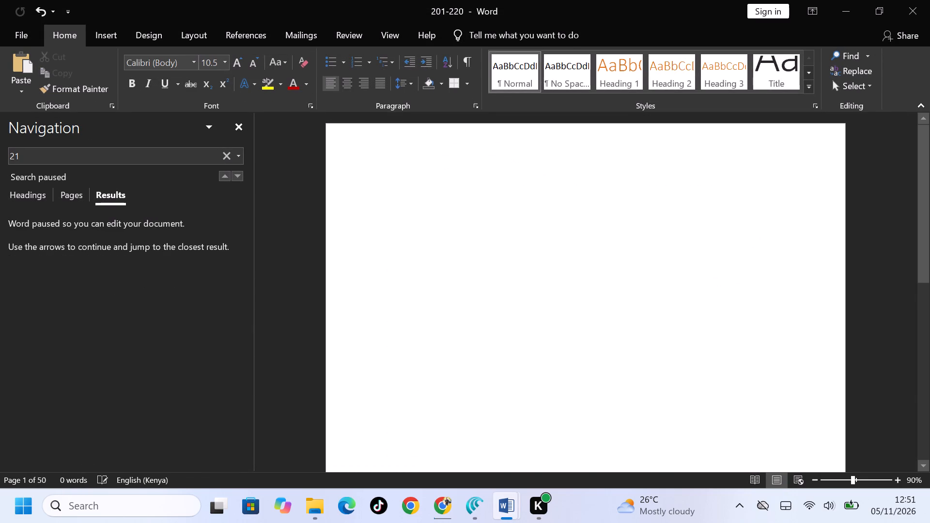
key(ctrl+n)
key(ctrl+v)
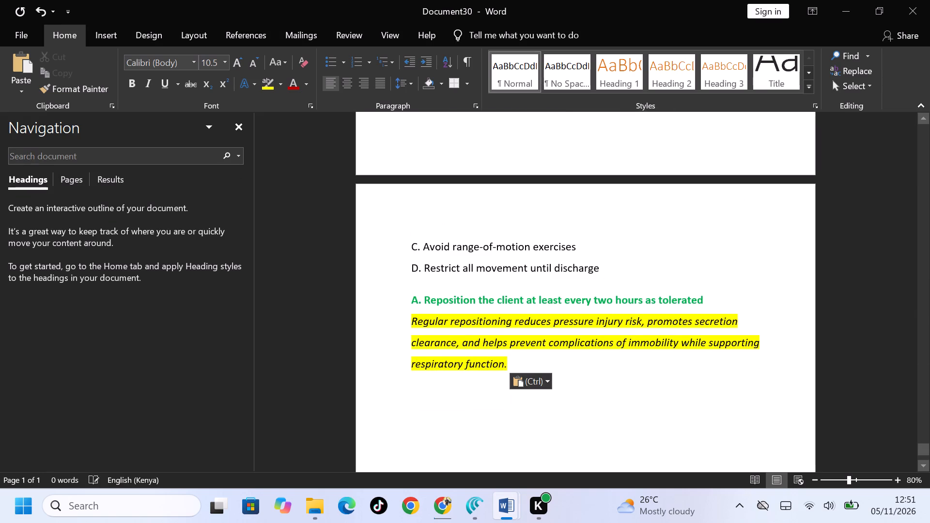
Delete the empty line after the last rationale at the end of the new NACE document.
click(176, 157)
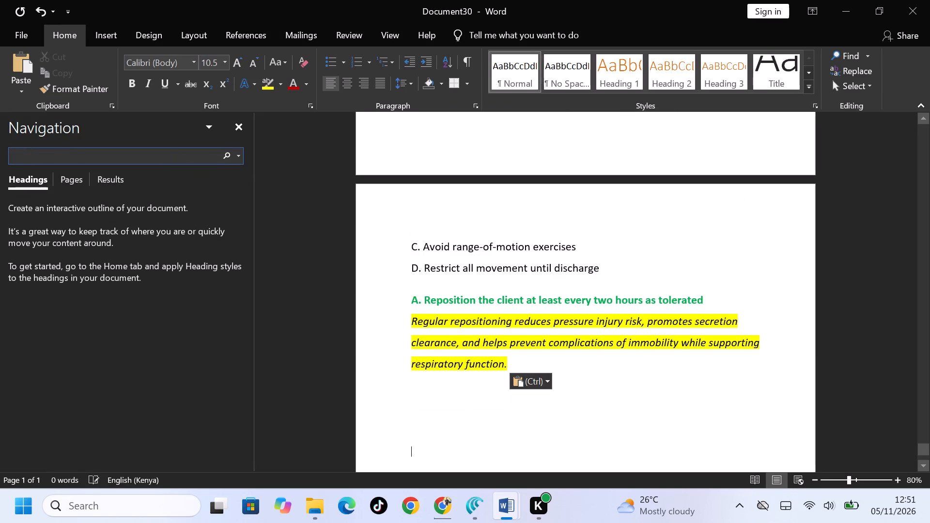
click(491, 249)
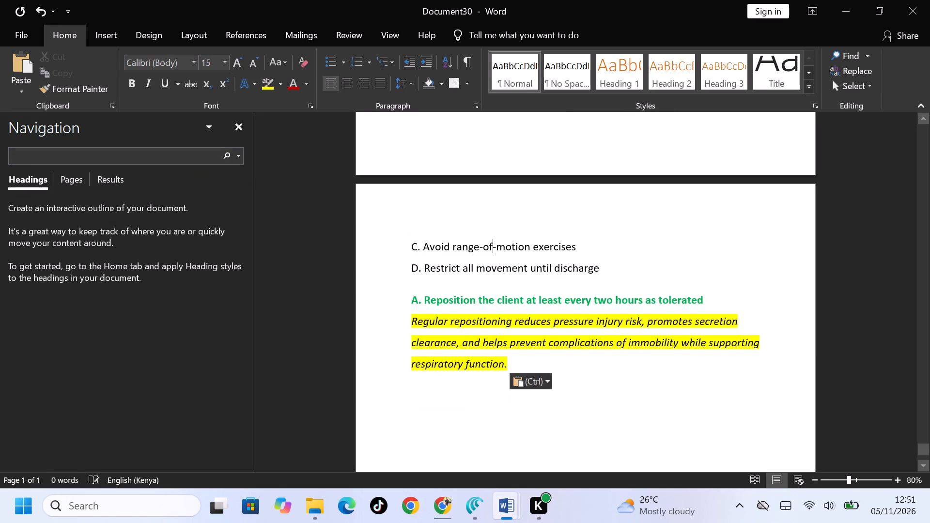
click(420, 414)
key(BackSpace)
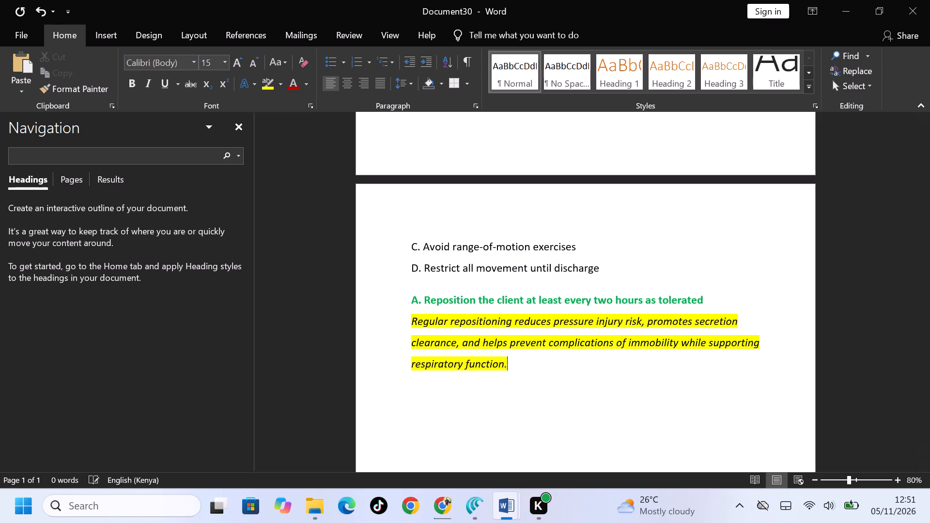
Search for 2 to reach the NACE title in the new document and cut its number prefix "219.".
click(148, 156)
key(2)
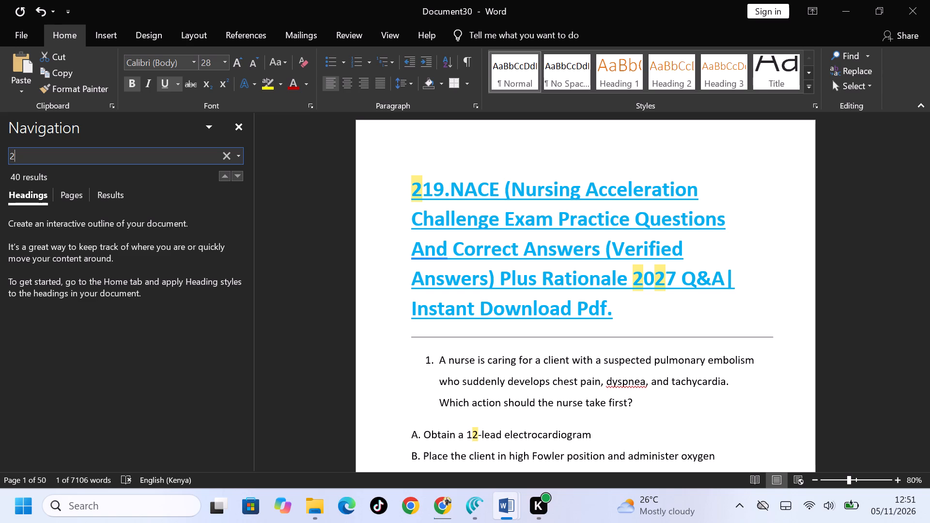
click(446, 201)
click(450, 199)
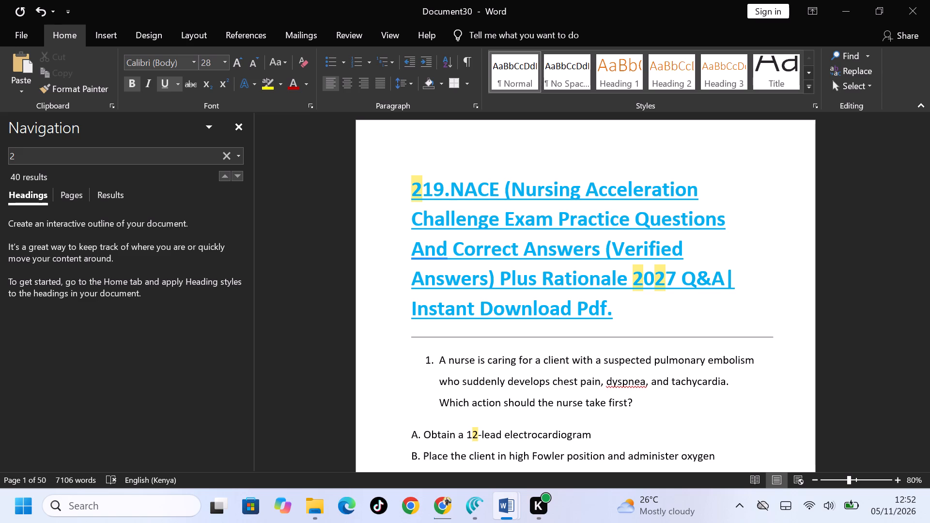
drag(450, 199, 376, 179)
key(ctrl+x)
Save the NACE document as a PDF in the Abby folder under the file name "NACE219.".
key(ctrl+s)
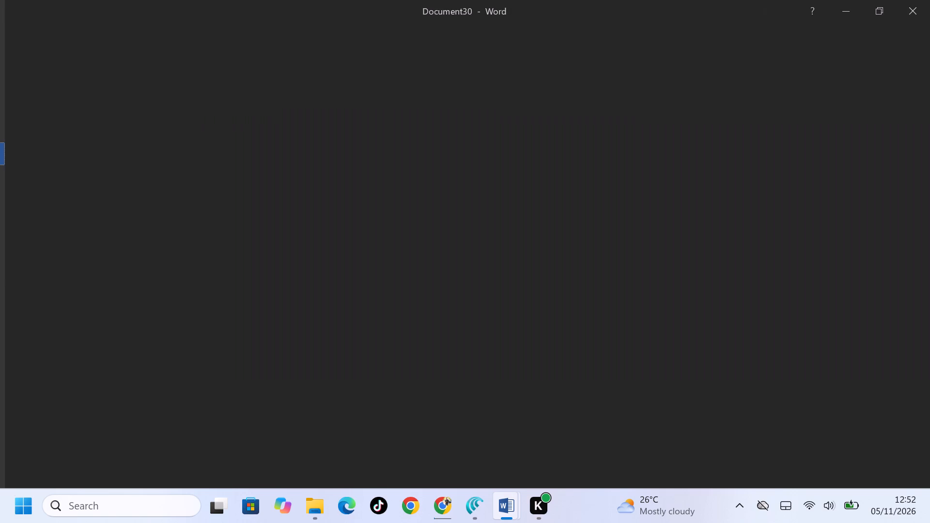
double_click(508, 122)
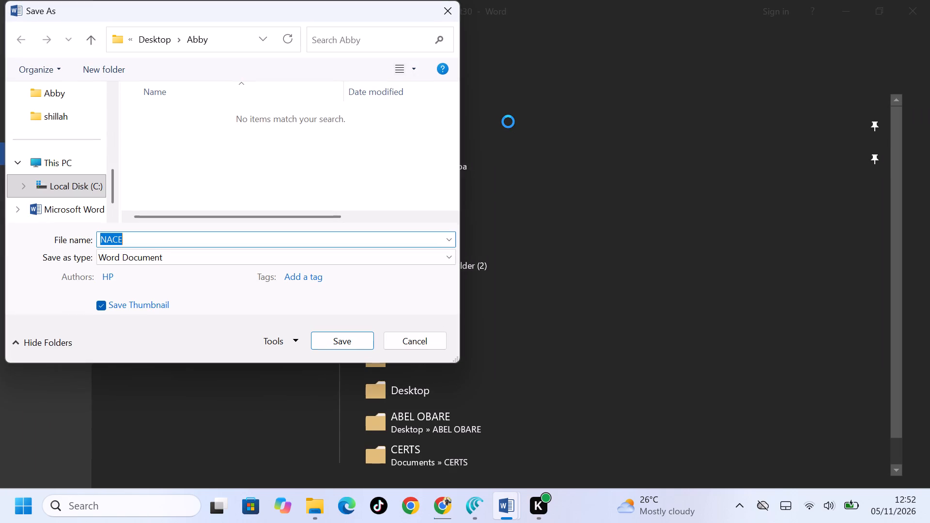
key(Right)
key(v)
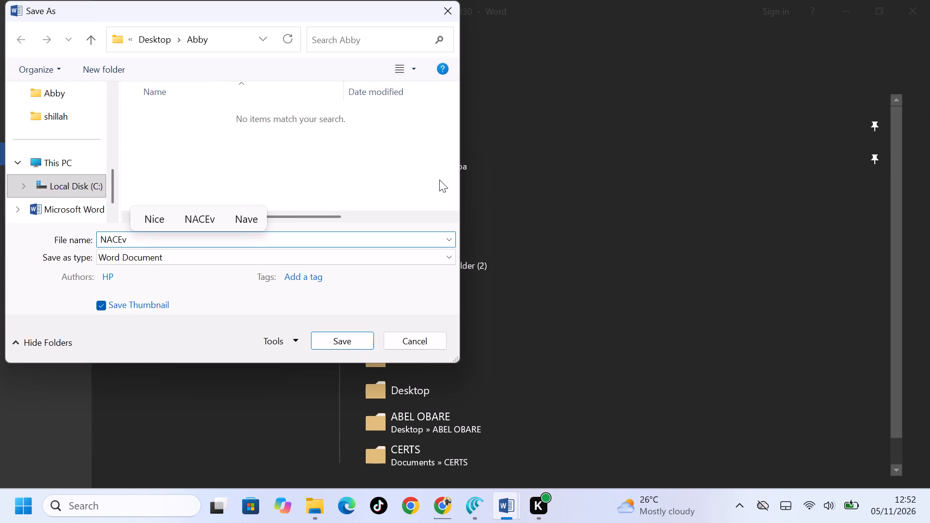
key(BackSpace)
key(ctrl+c)
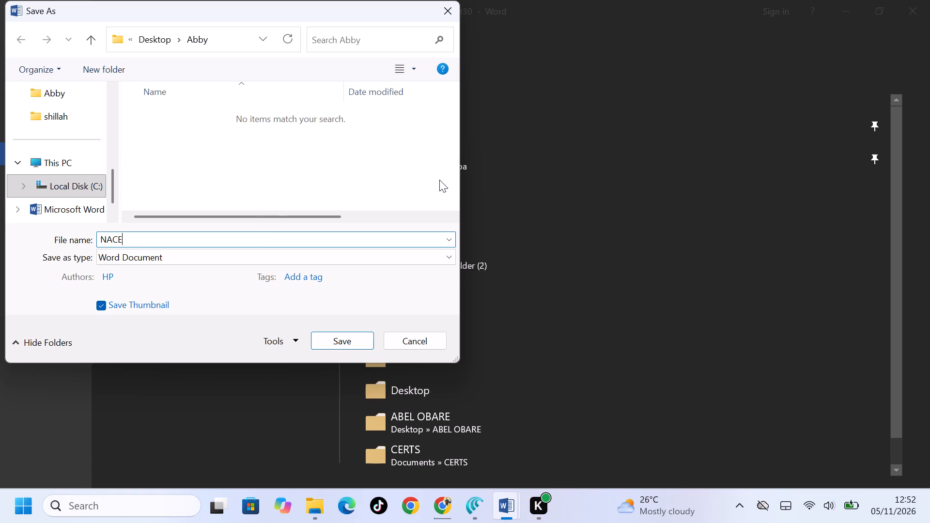
key(ctrl+v)
click(370, 256)
click(275, 344)
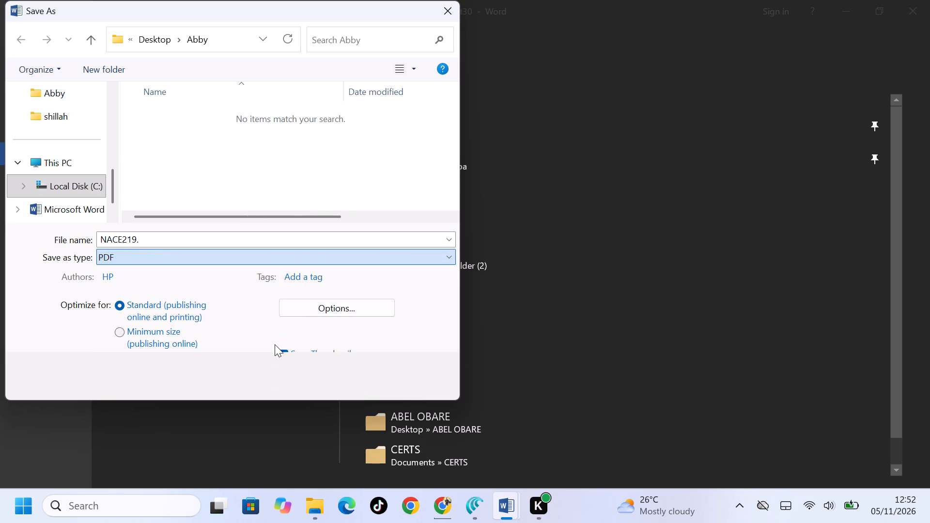
click(348, 375)
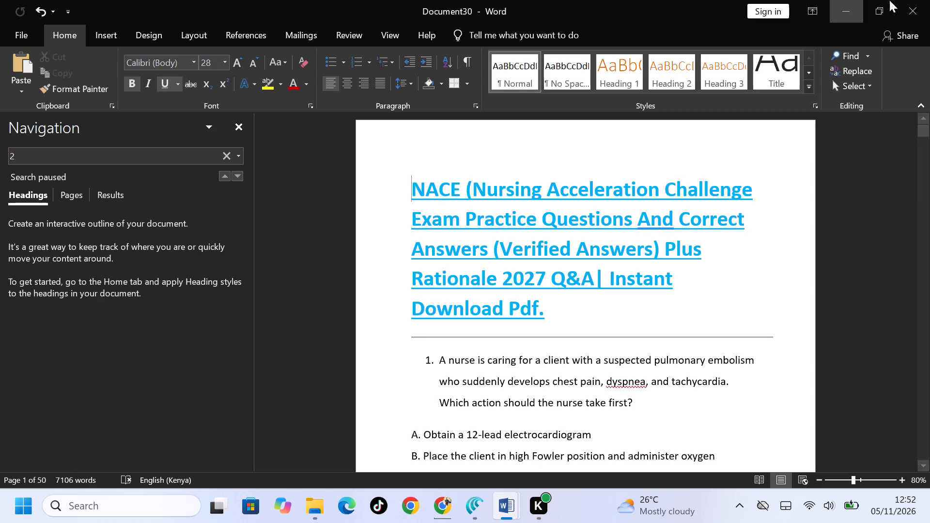
Close the new NACE document without saving it as a Word file.
click(923, 0)
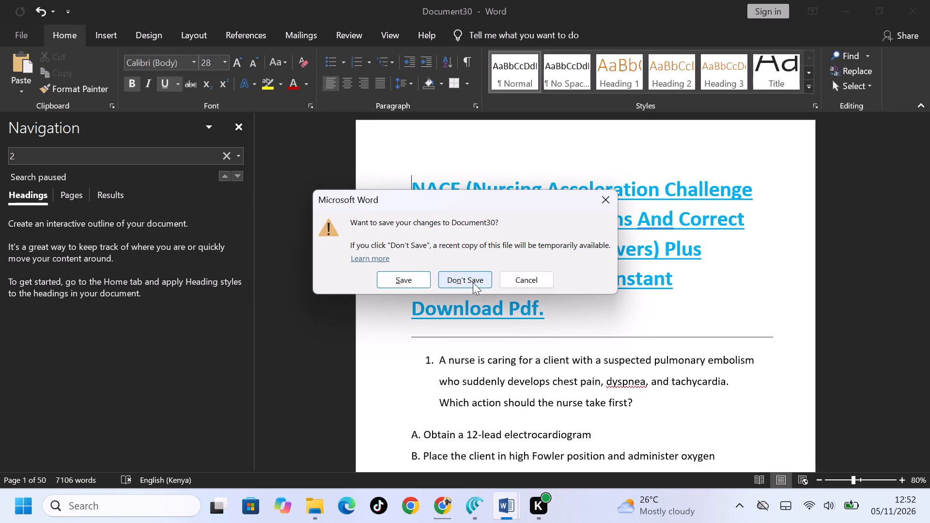
click(473, 282)
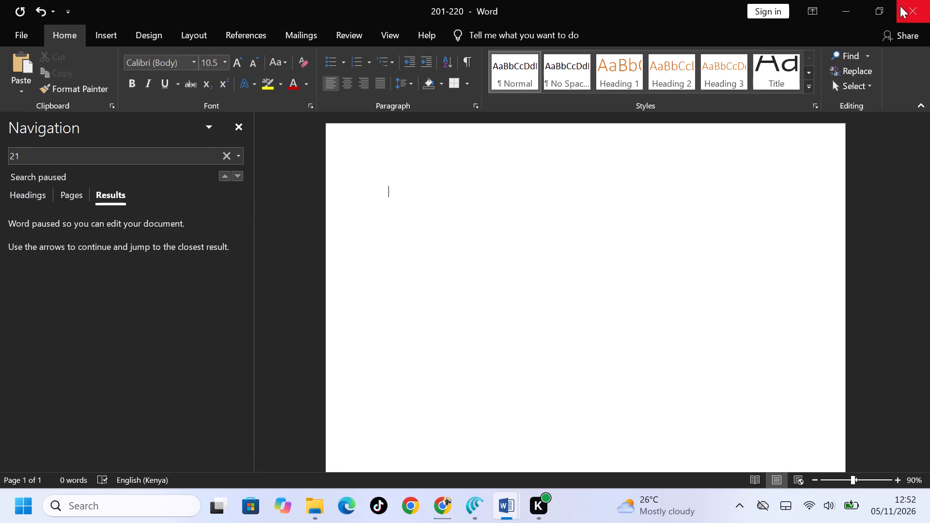
Close the emptied 201-220 document without saving its changes.
click(902, 5)
click(455, 282)
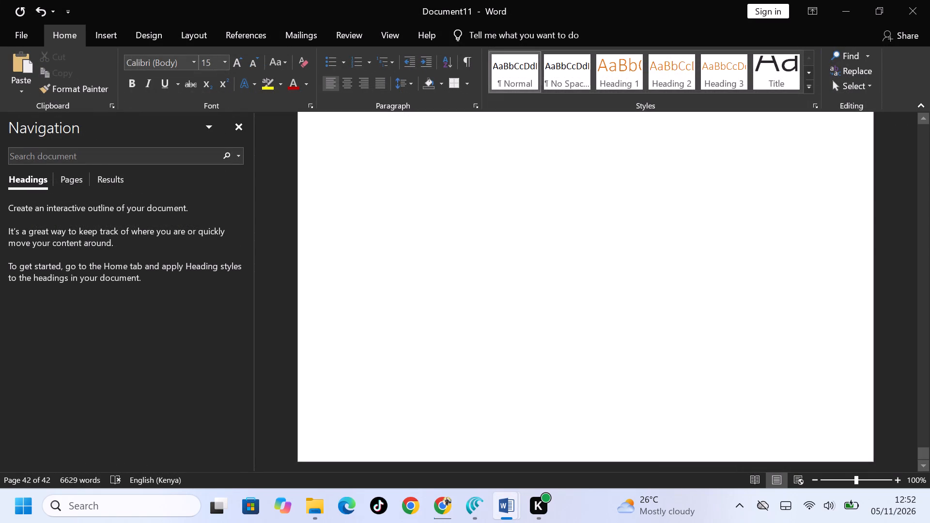
Search for 2 in the open Document11 to reach the RN Achievement Exam title and cut its number prefix "220.".
scroll(632, 225, up, 7)
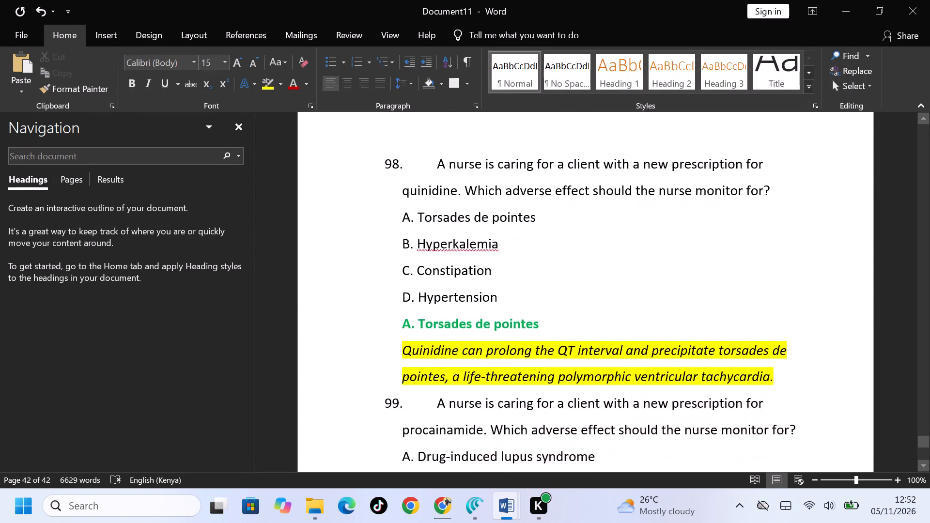
scroll(632, 225, up, 3)
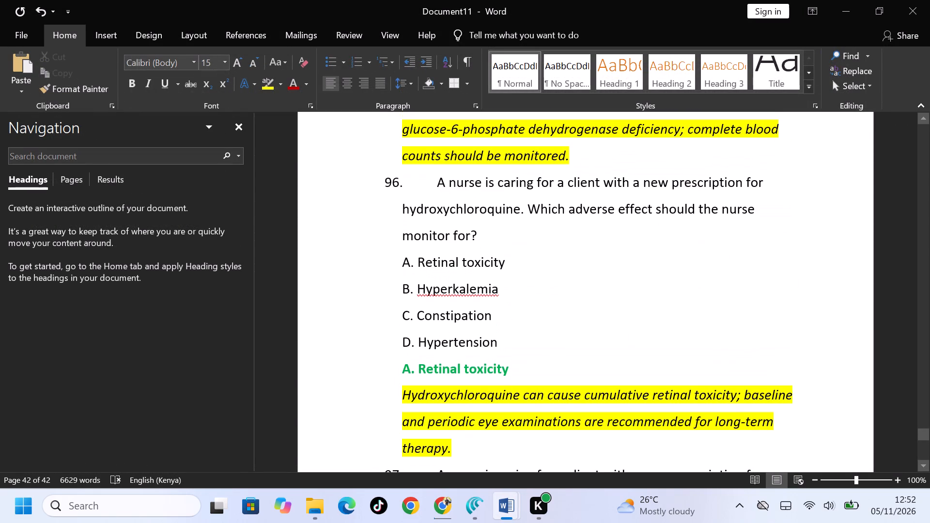
scroll(463, 295, up, 8)
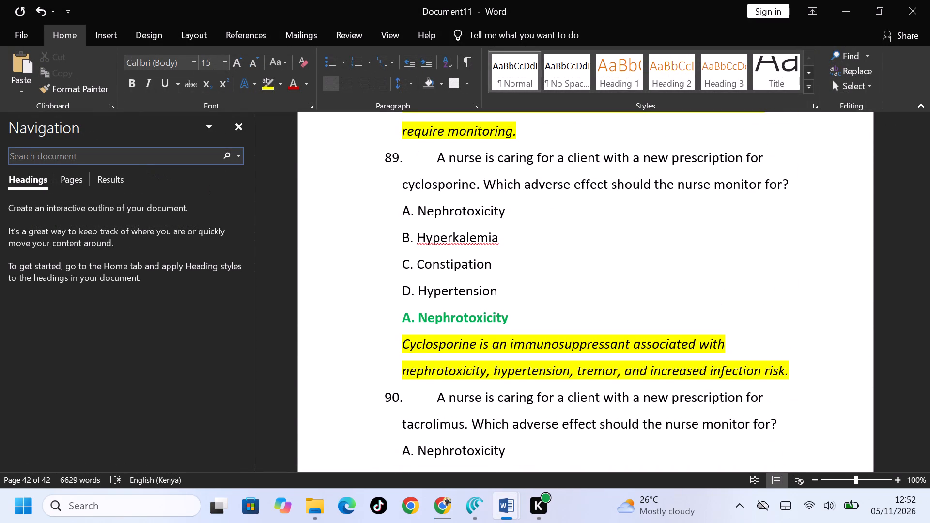
click(138, 158)
key(2)
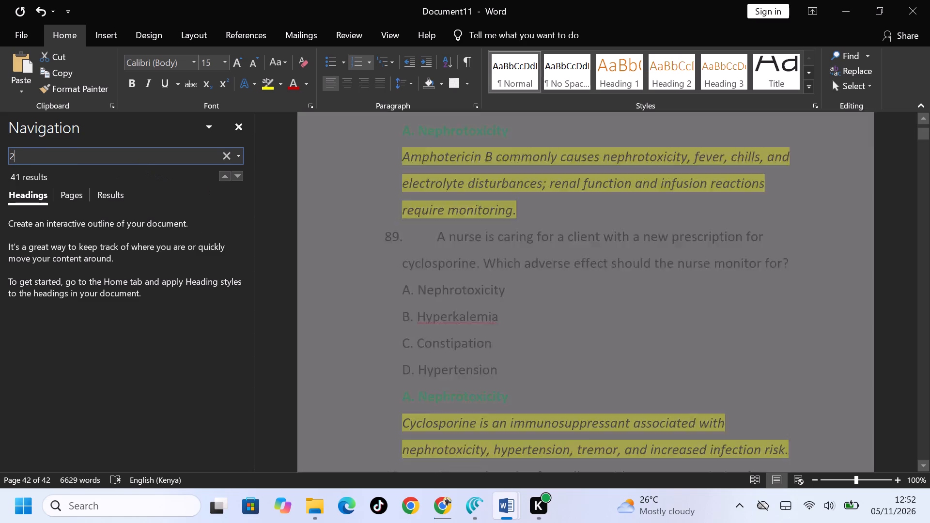
scroll(484, 193, up, 5)
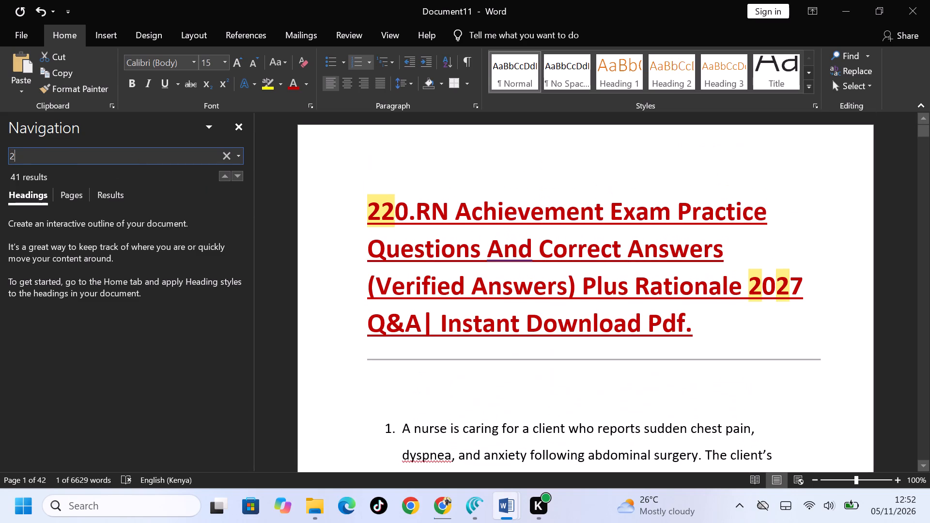
click(570, 320)
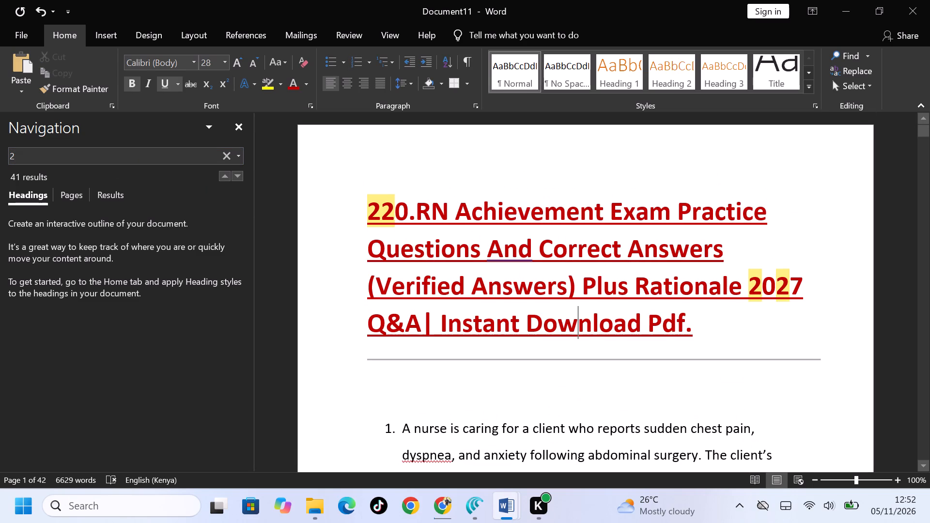
click(413, 223)
drag(413, 223, 315, 214)
scroll(401, 220, left, 1)
key(ctrl+x)
Save the document as a PDF in the Abby folder, named "RN Achievement Exam Practice Questions And Correct Answers220.".
key(ctrl+s)
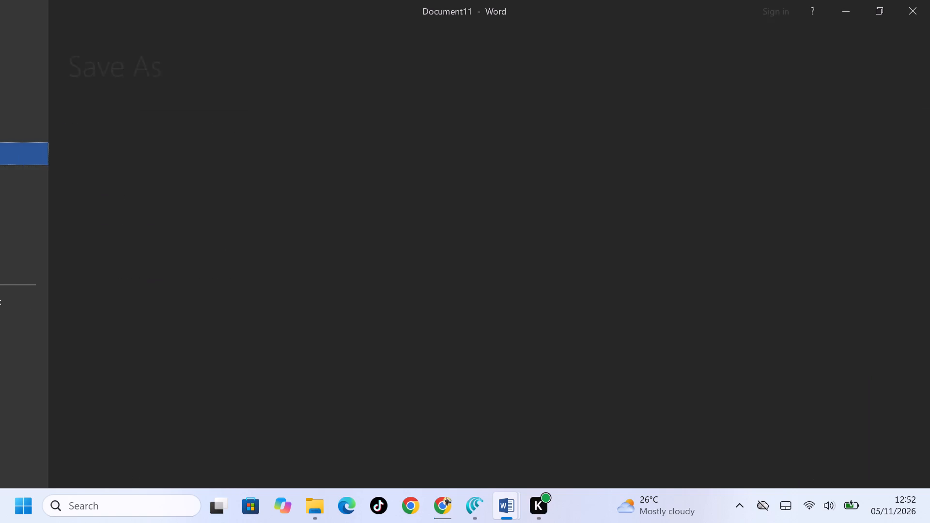
scroll(315, 214, down, 1)
double_click(438, 134)
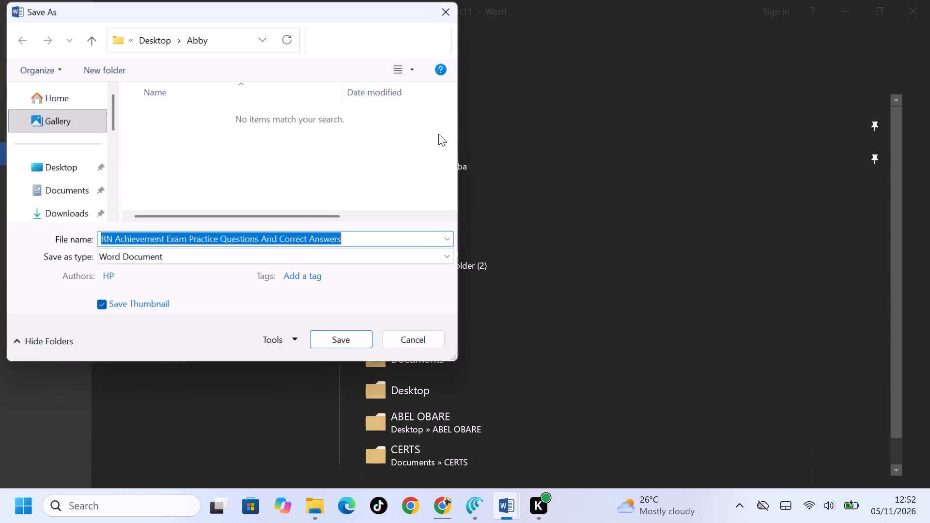
key(Right)
key(ctrl+v)
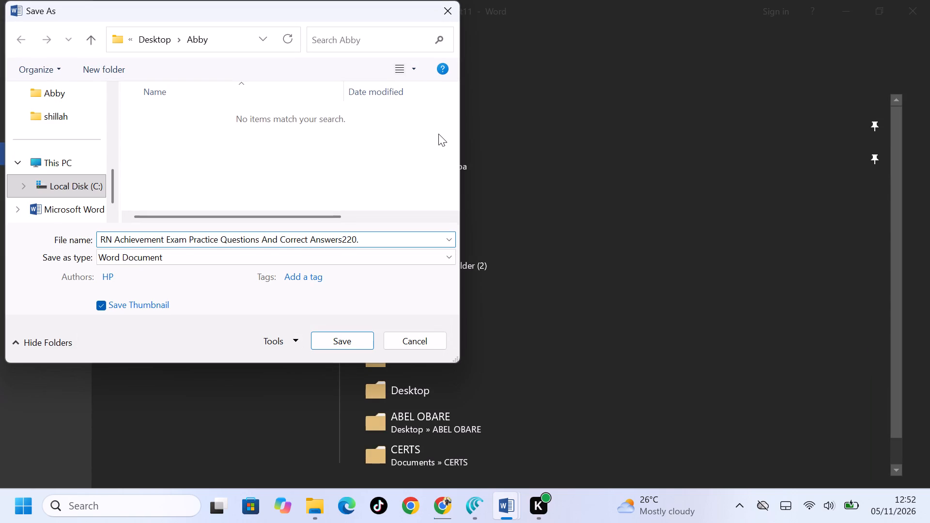
click(345, 259)
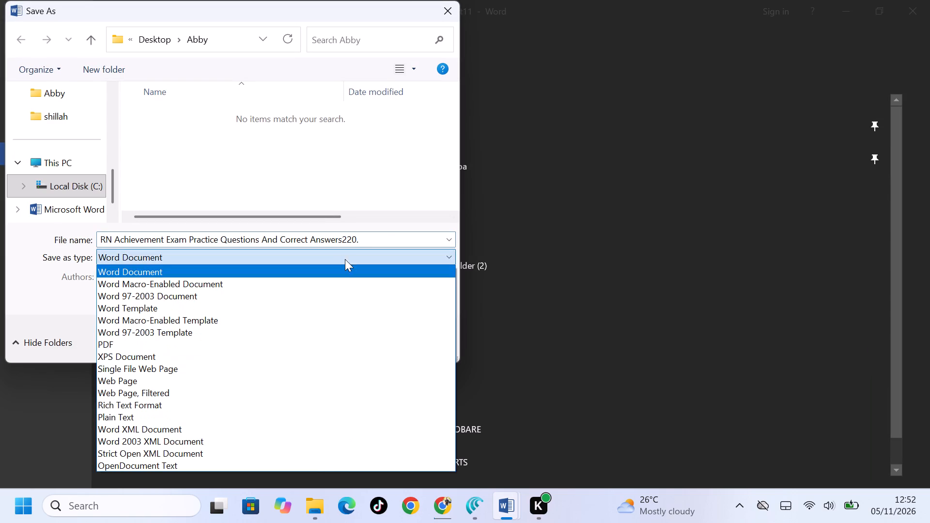
click(265, 344)
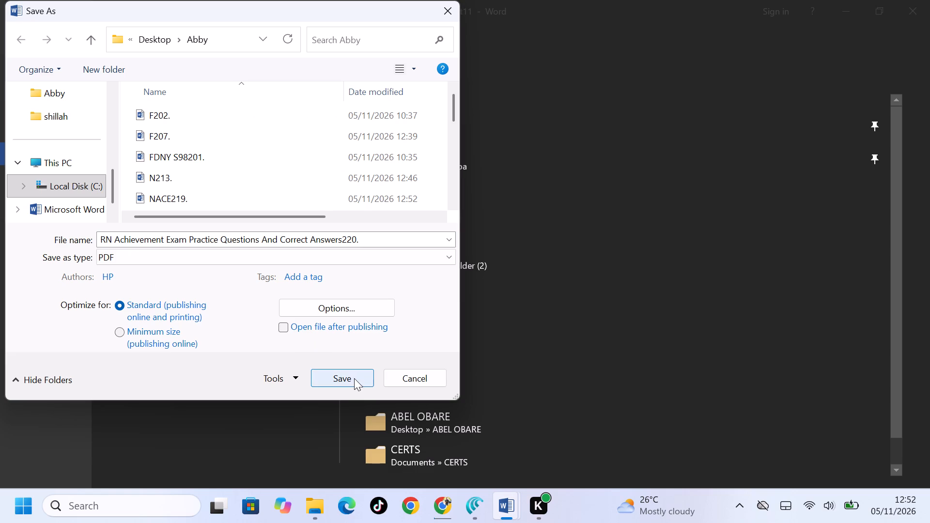
click(354, 378)
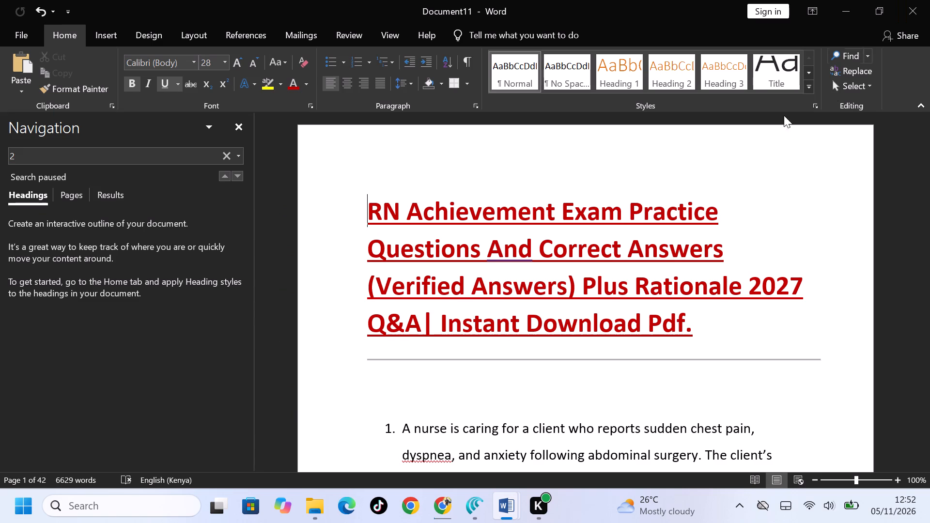
Close the RN Achievement Exam document without saving it as a Word file.
double_click(929, 47)
click(925, 18)
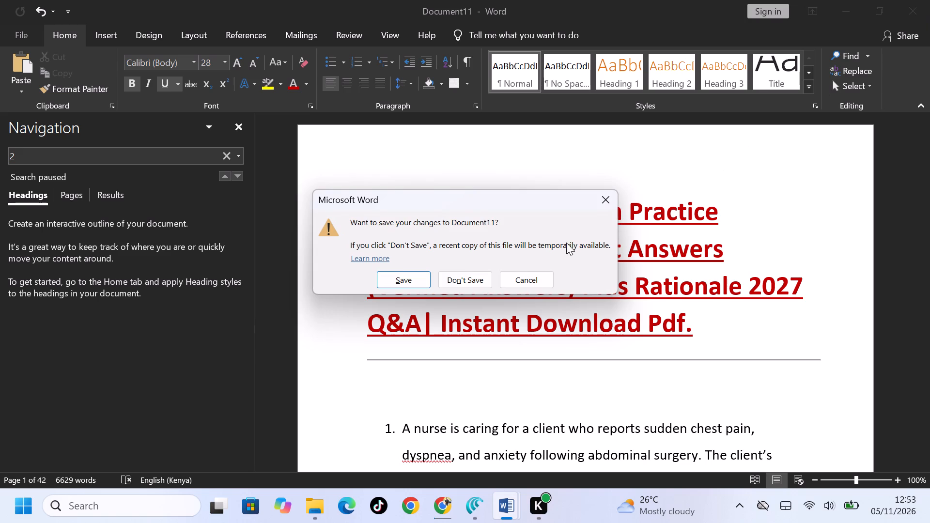
click(467, 280)
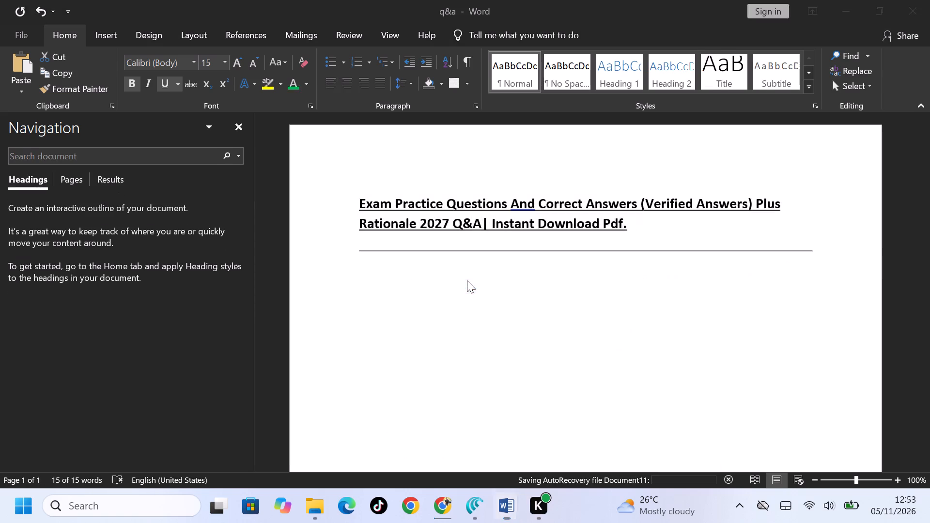
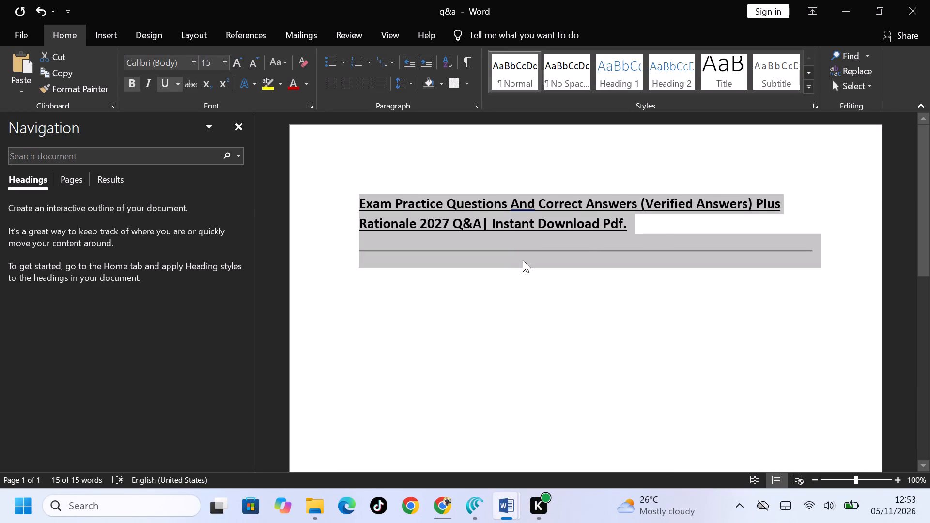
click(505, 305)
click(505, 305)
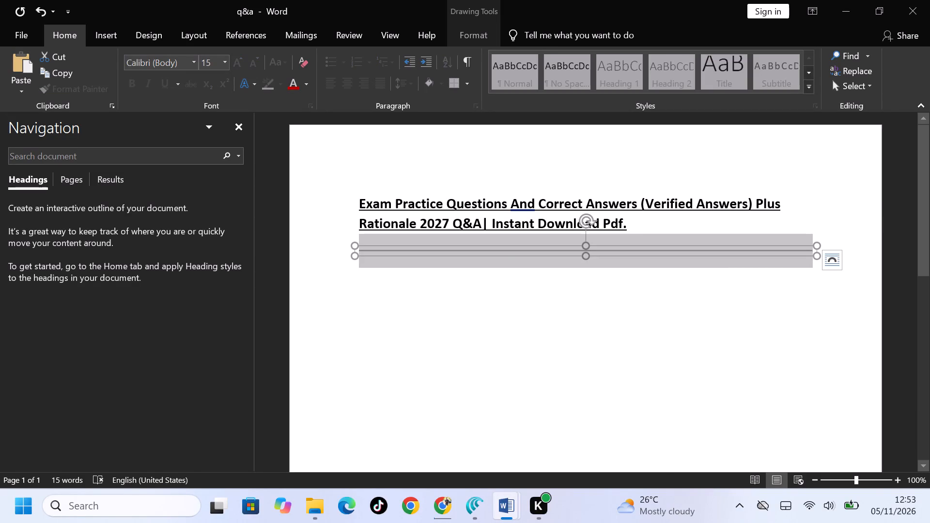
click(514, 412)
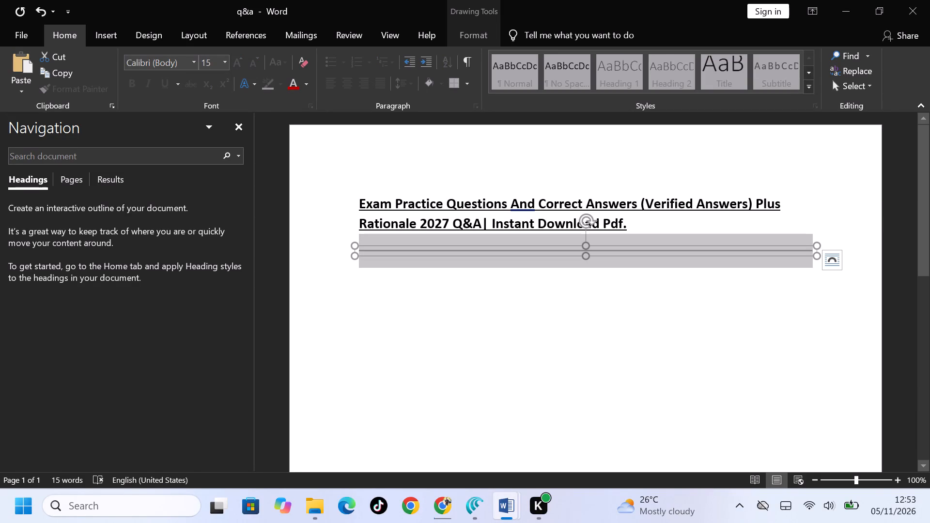